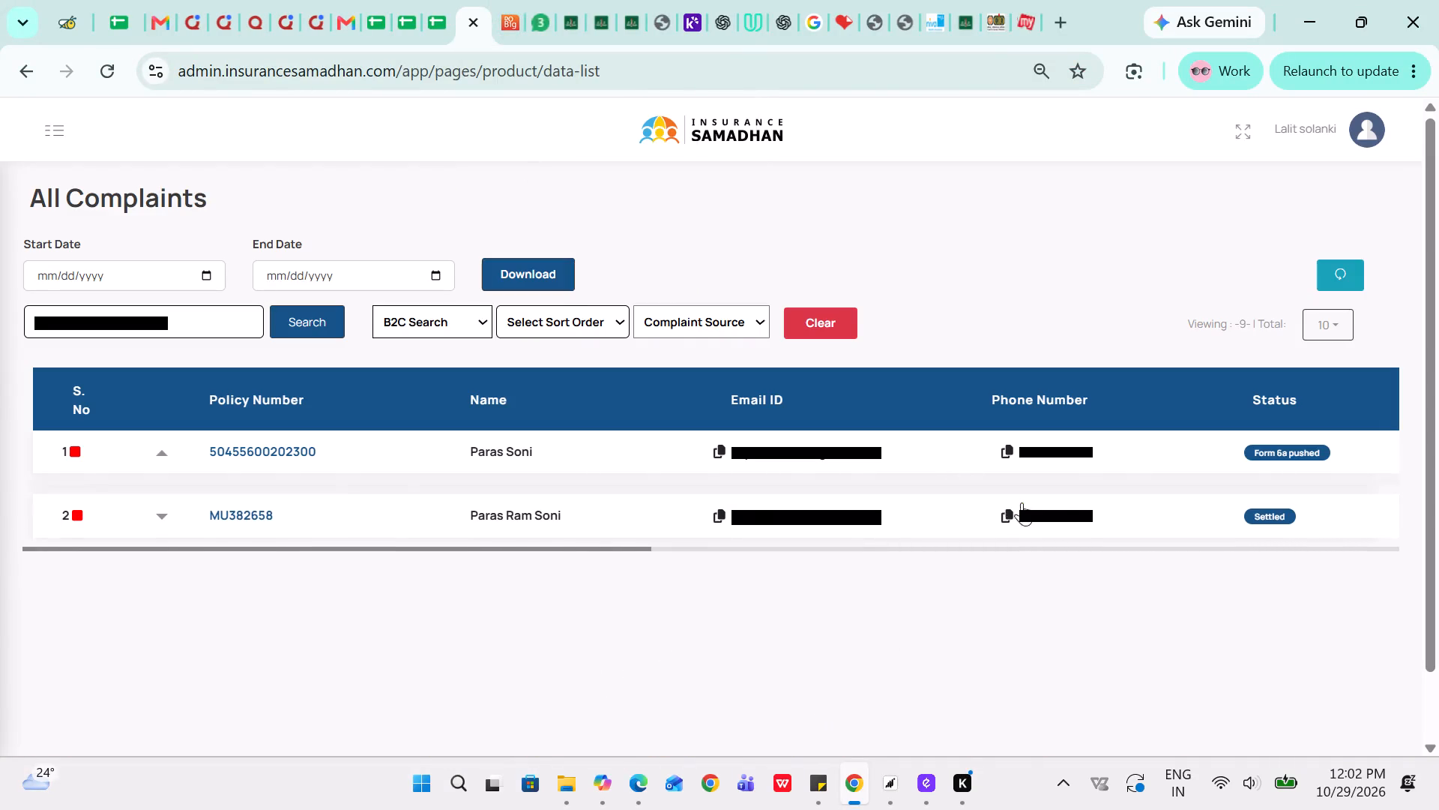
Open the communication log of the complaint with status Form 6a pushed, examine its latest entry, and close the log.
click(1028, 502)
drag(665, 464, 653, 465)
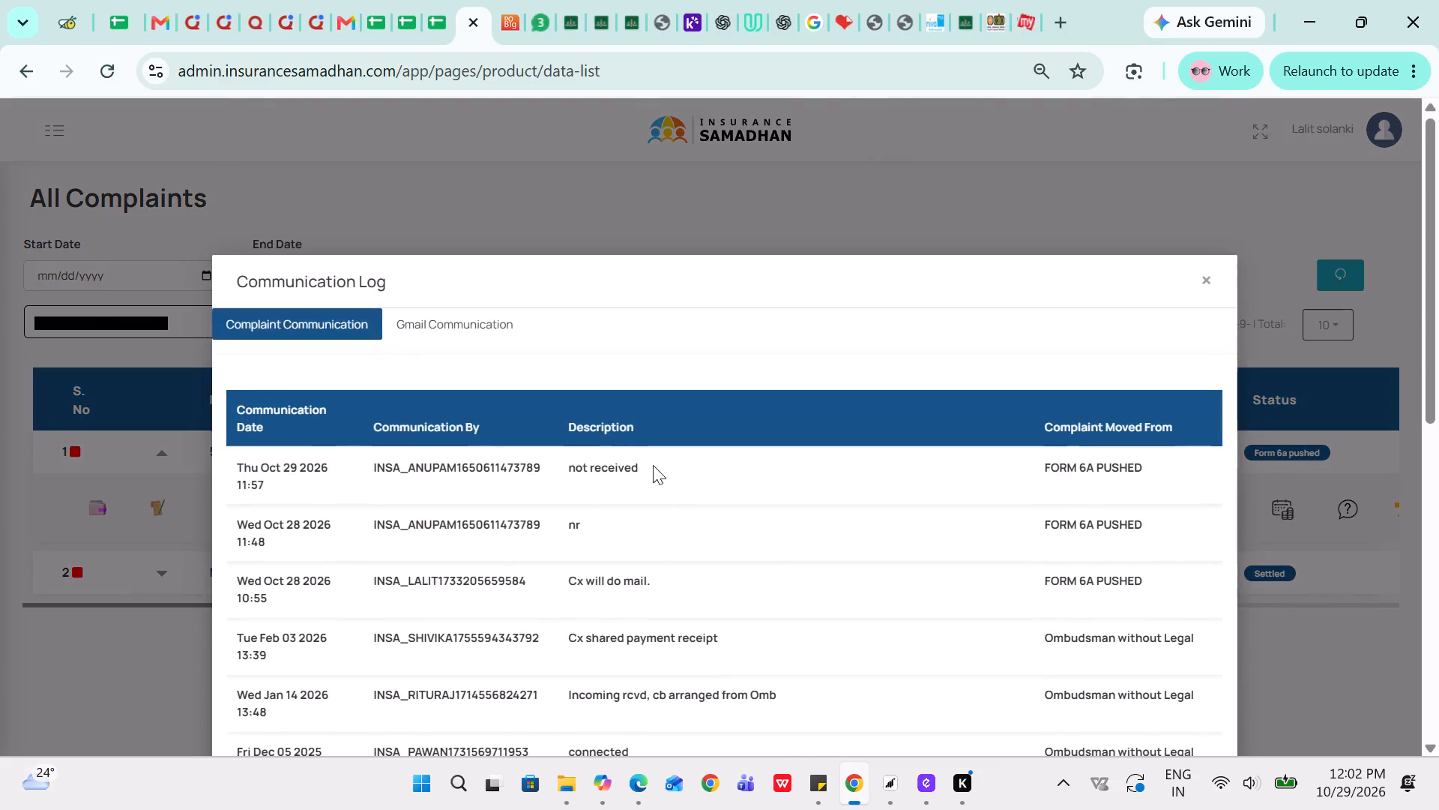
drag(653, 465, 570, 483)
click(645, 484)
click(576, 186)
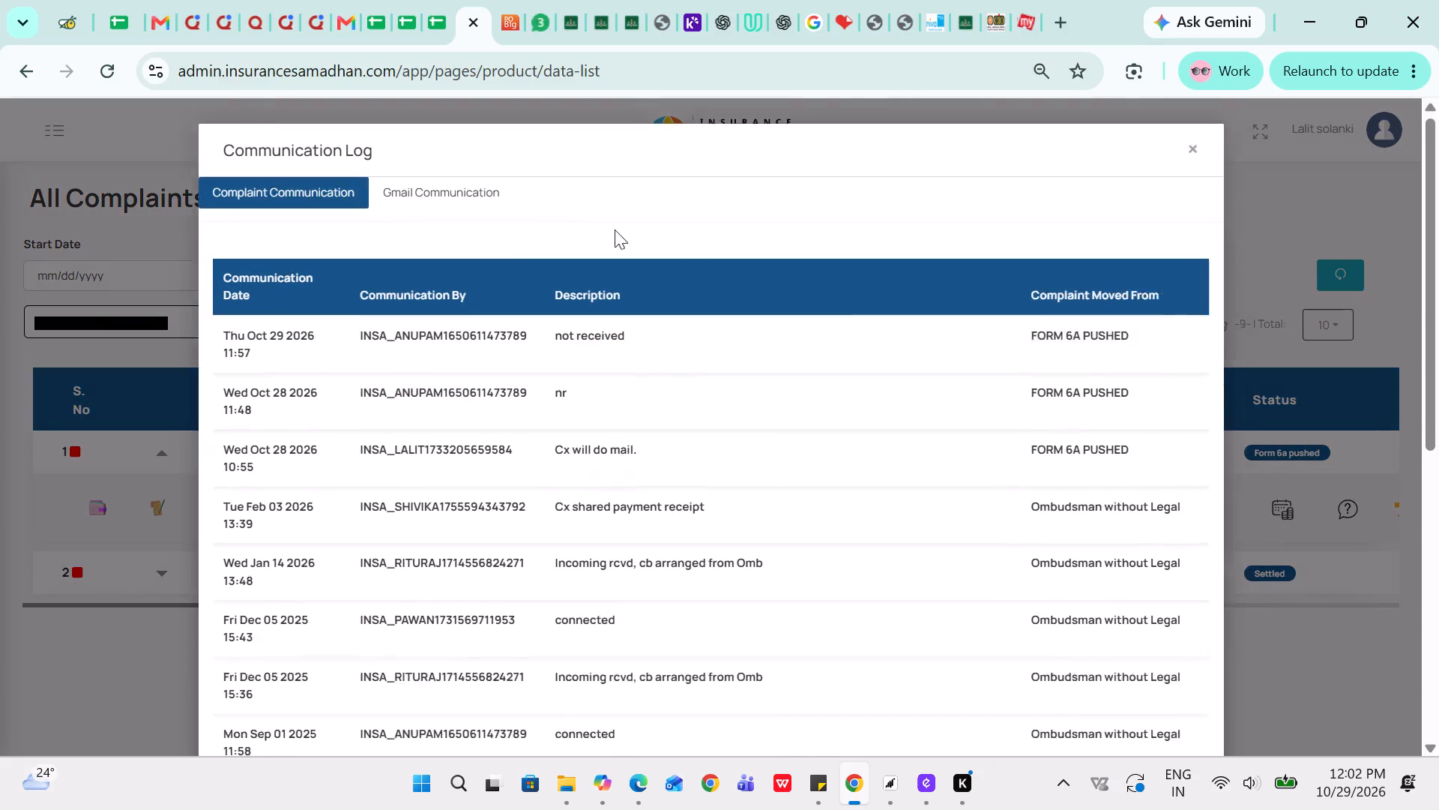
Reopen the Form 6a pushed complaint's communication log and start a new comment in its communication description.
click(1025, 519)
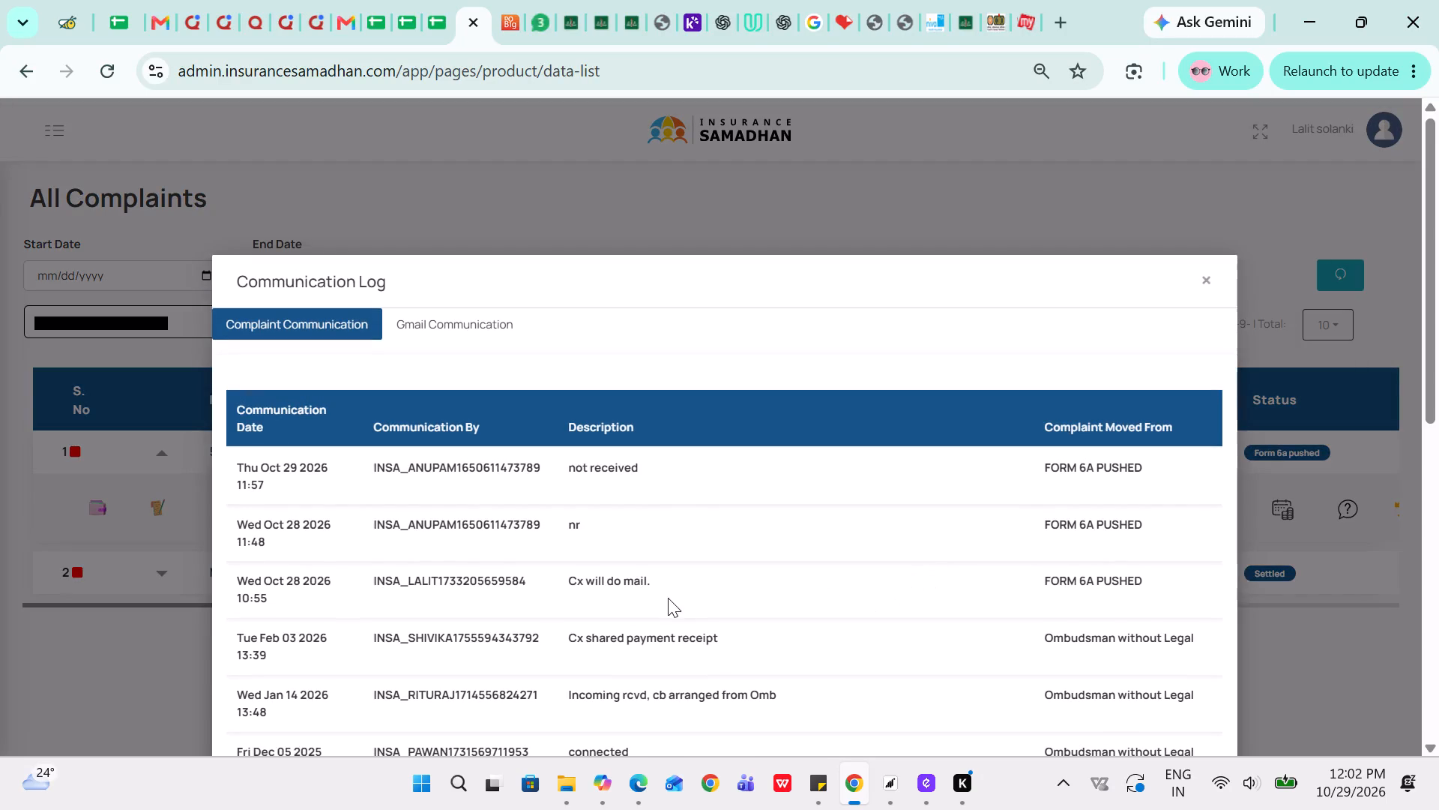
scroll(668, 598, down, 15)
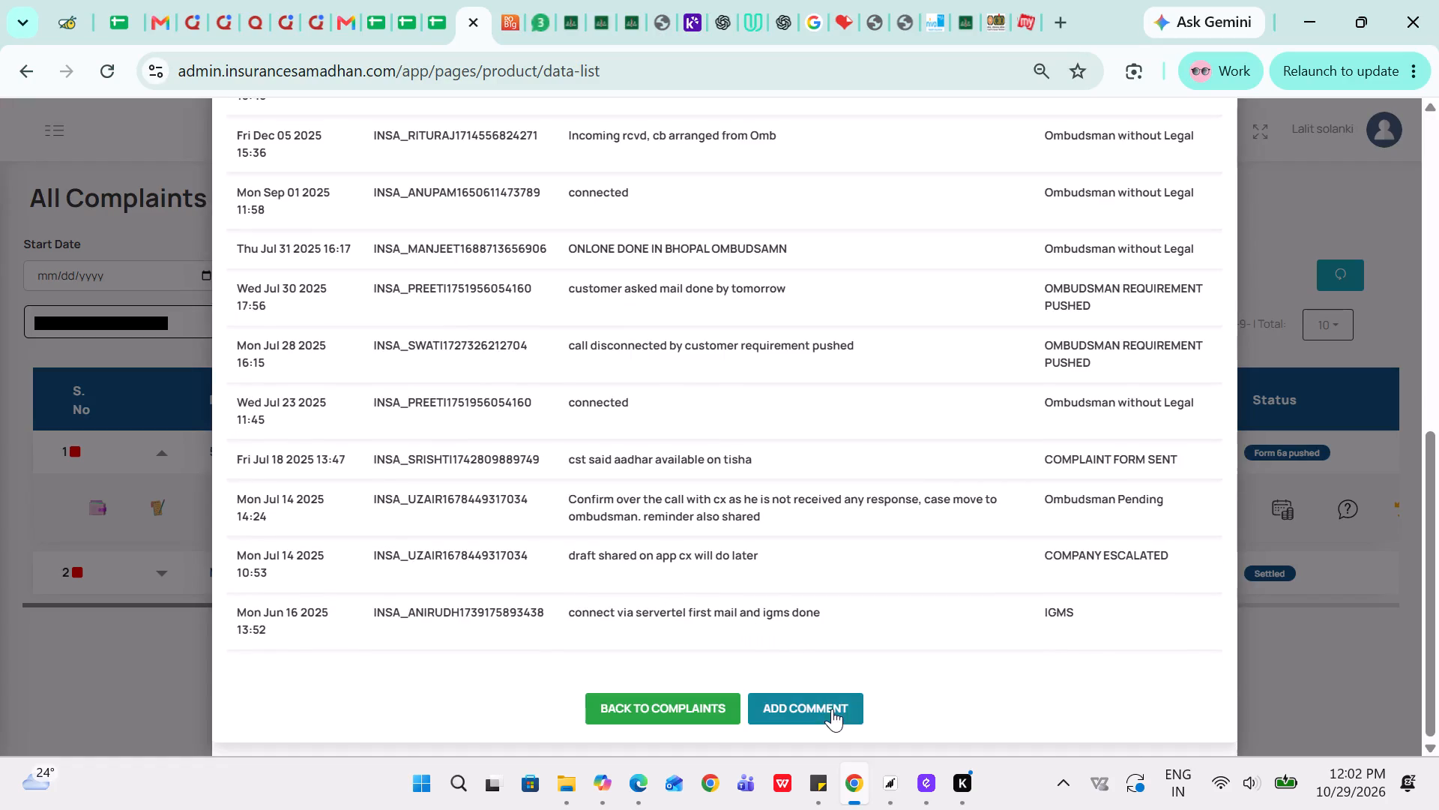
click(832, 709)
click(756, 518)
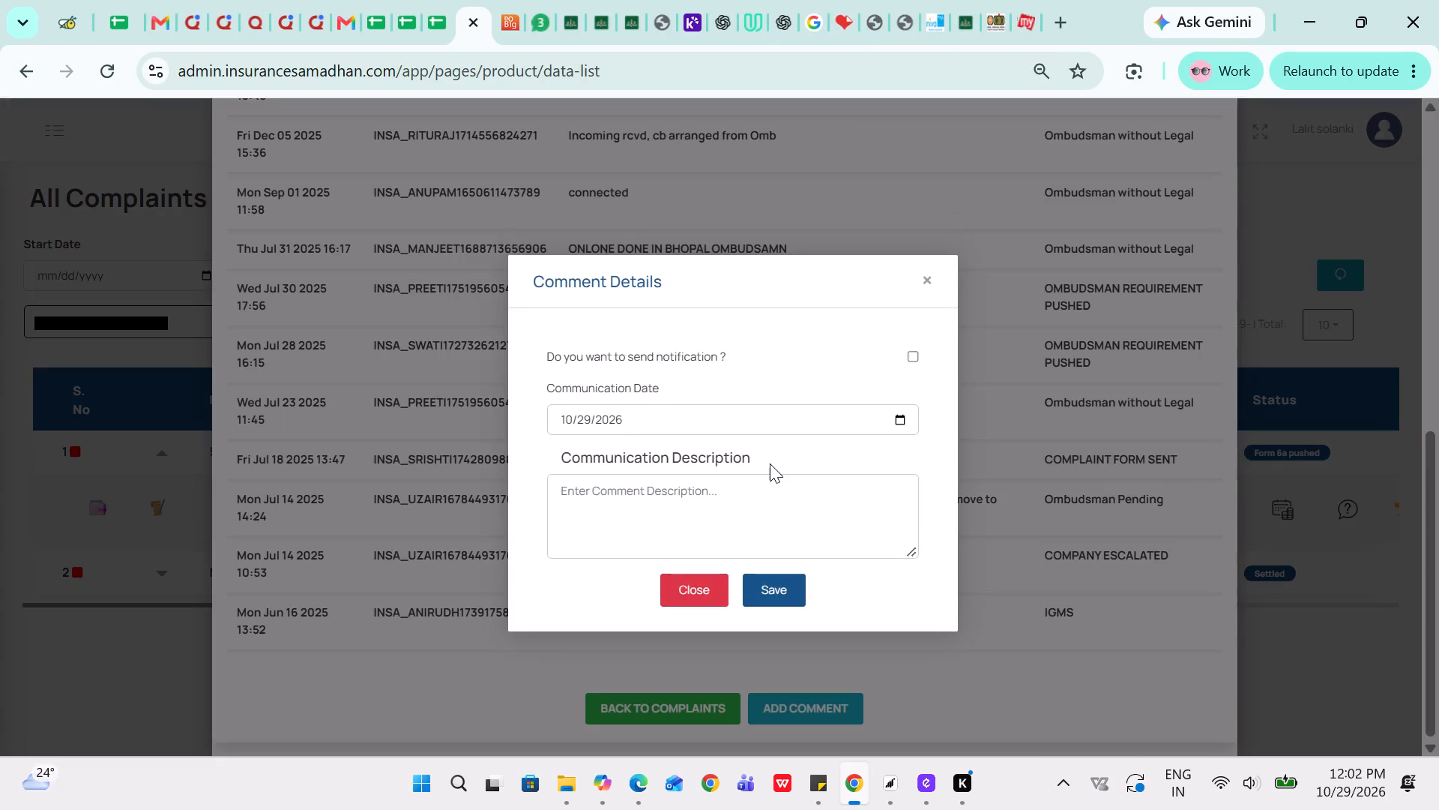
Save the communication comment "6a info shared." on the open complaint and close its communication log.
text(6a receive)
key(BackSpace)
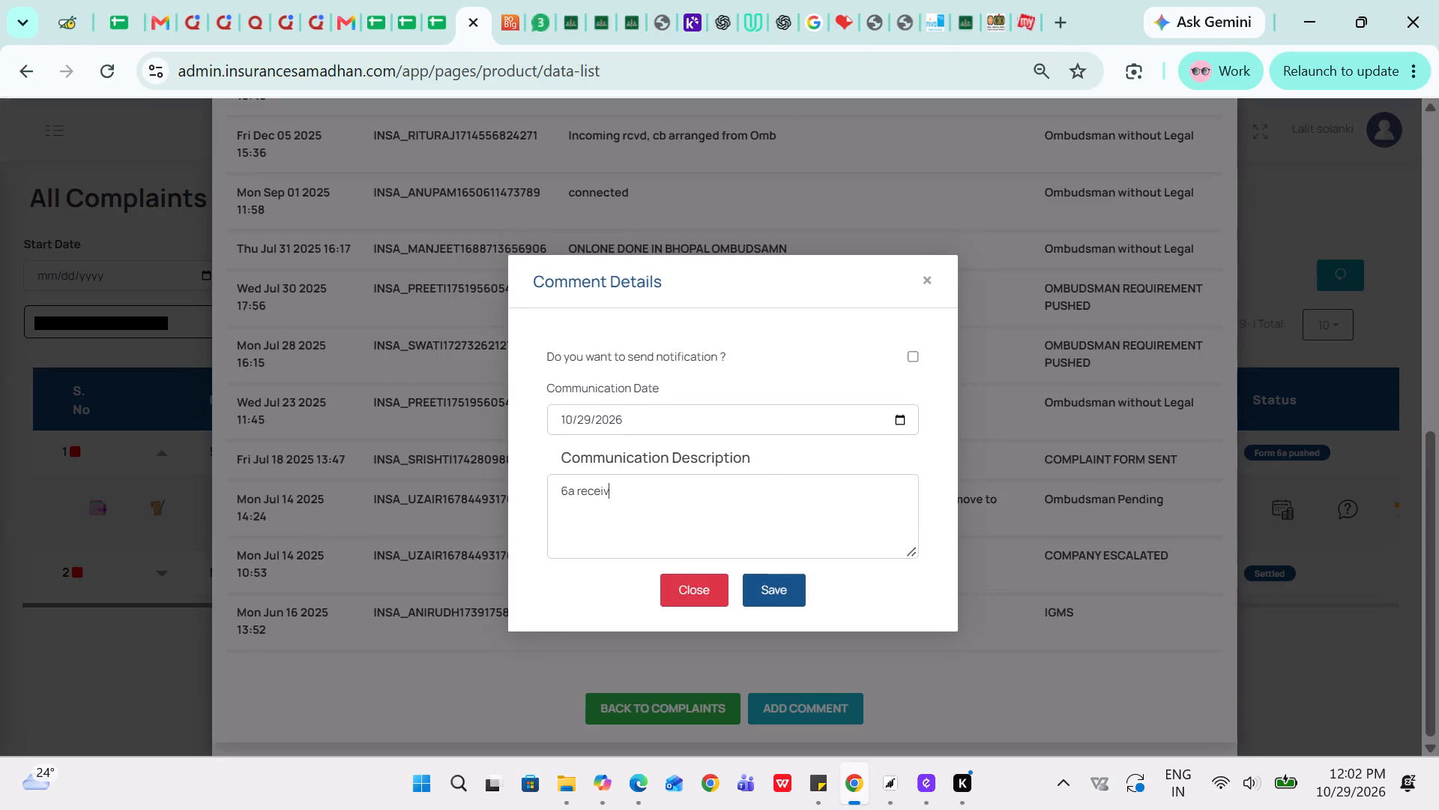
key(BackSpace)
key(BackSpace)
key(BackSpace)
key(BackSpace)
key(BackSpace)
key(BackSpace)
key(i)
text(nfo shared.)
click(790, 592)
click(0, 430)
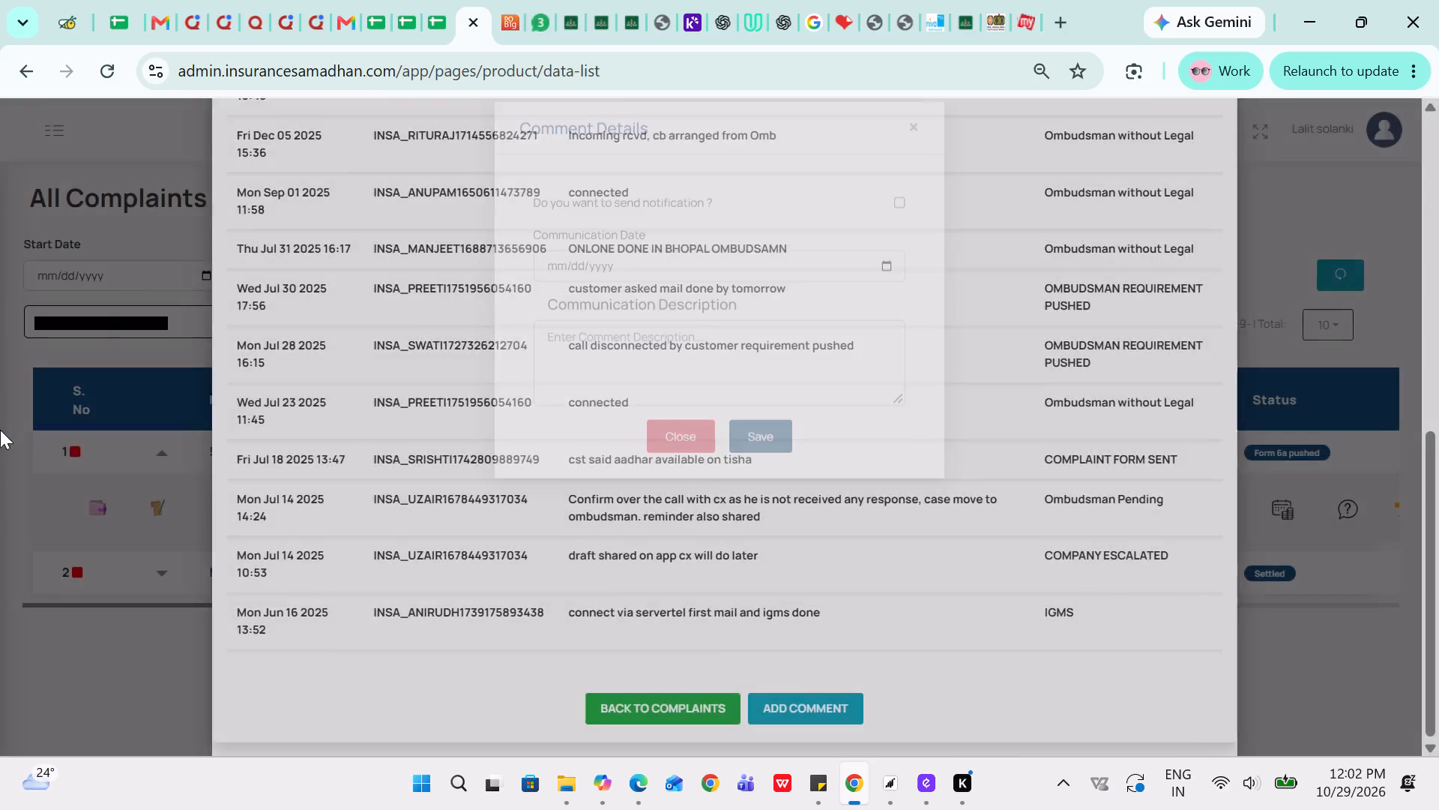
click(0, 400)
Copy the phone number from row 29 of the Oct 28 miss call sheet and search All Complaints for it.
click(444, 0)
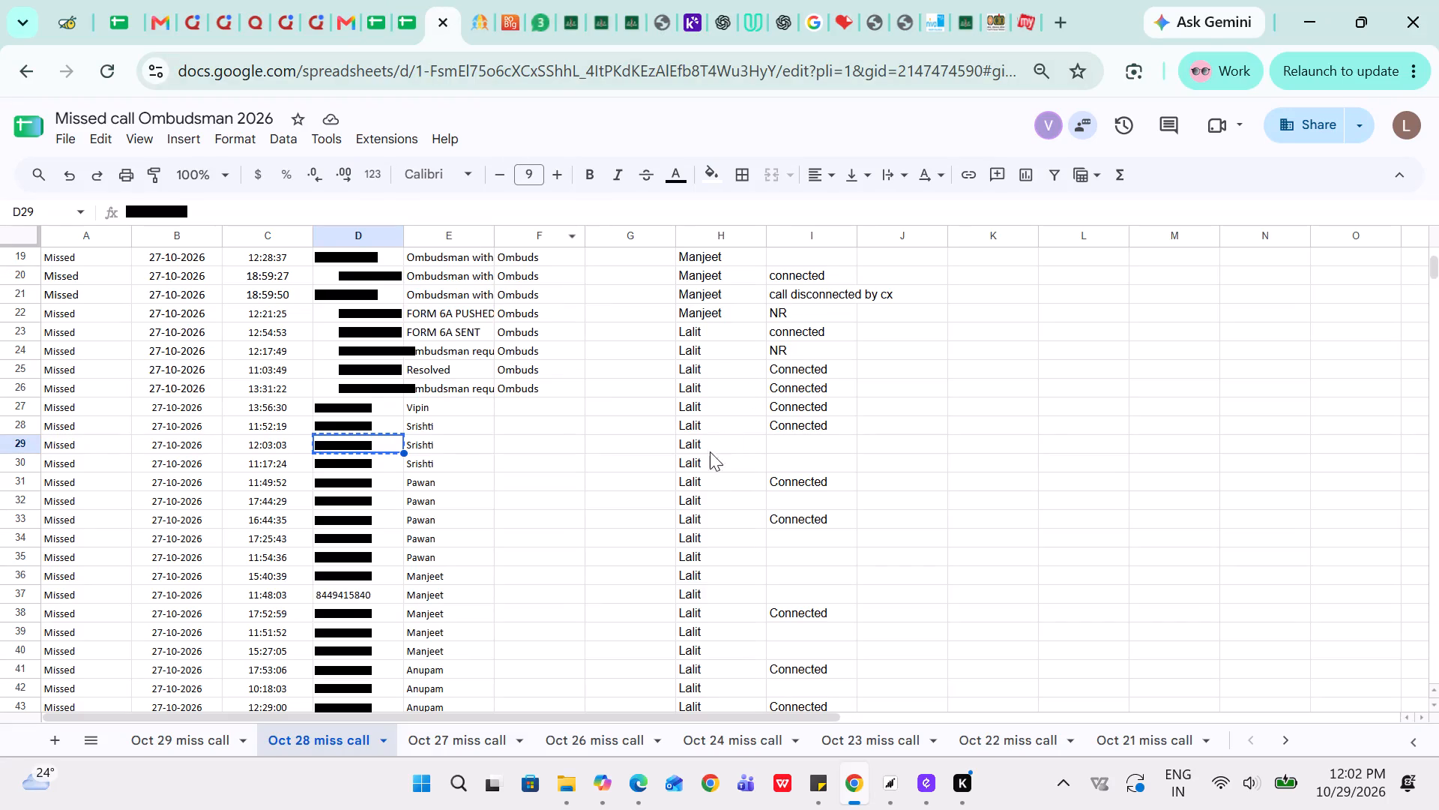
key(ctrl+c)
click(483, 0)
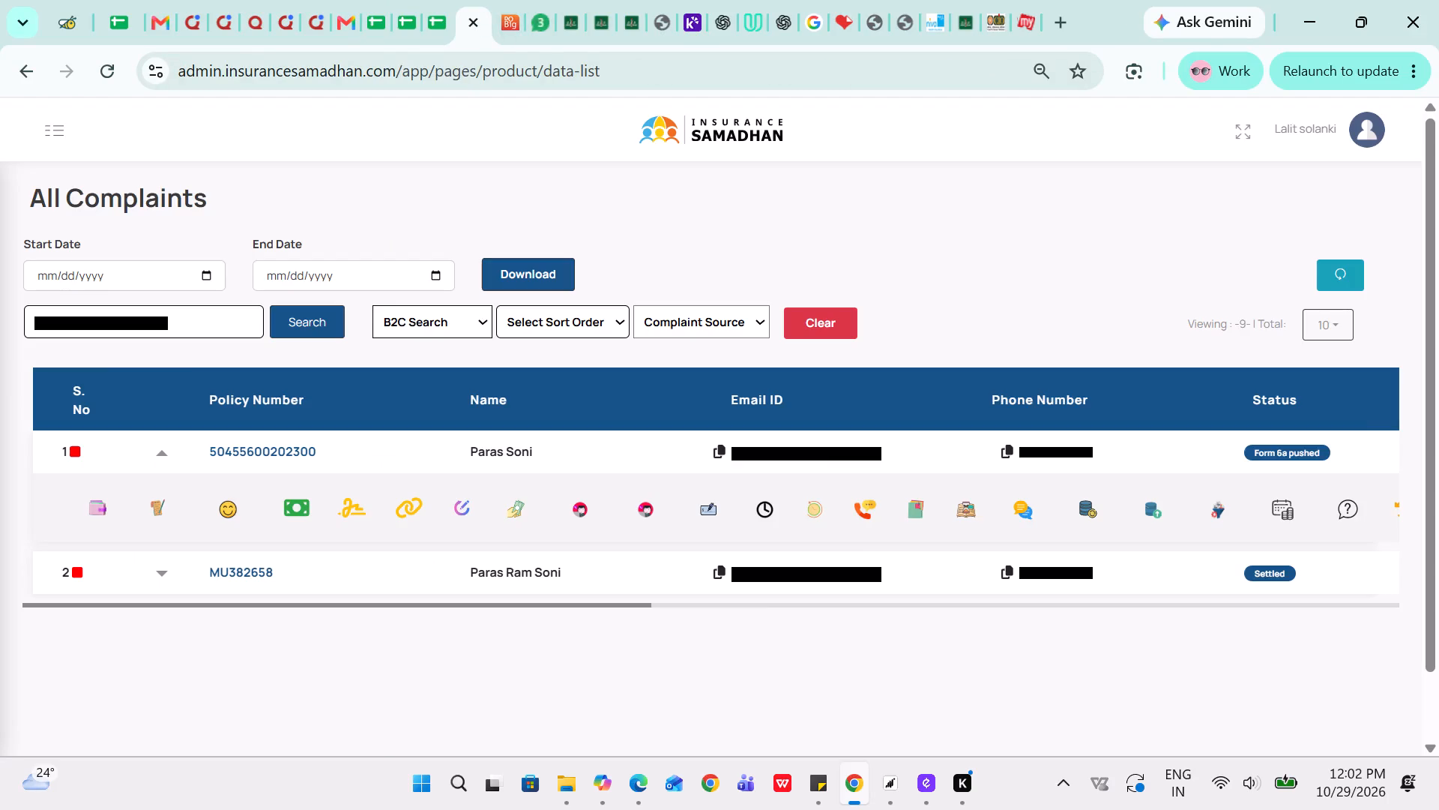
drag(235, 333, 0, 333)
key(ctrl+v)
click(290, 322)
click(1002, 732)
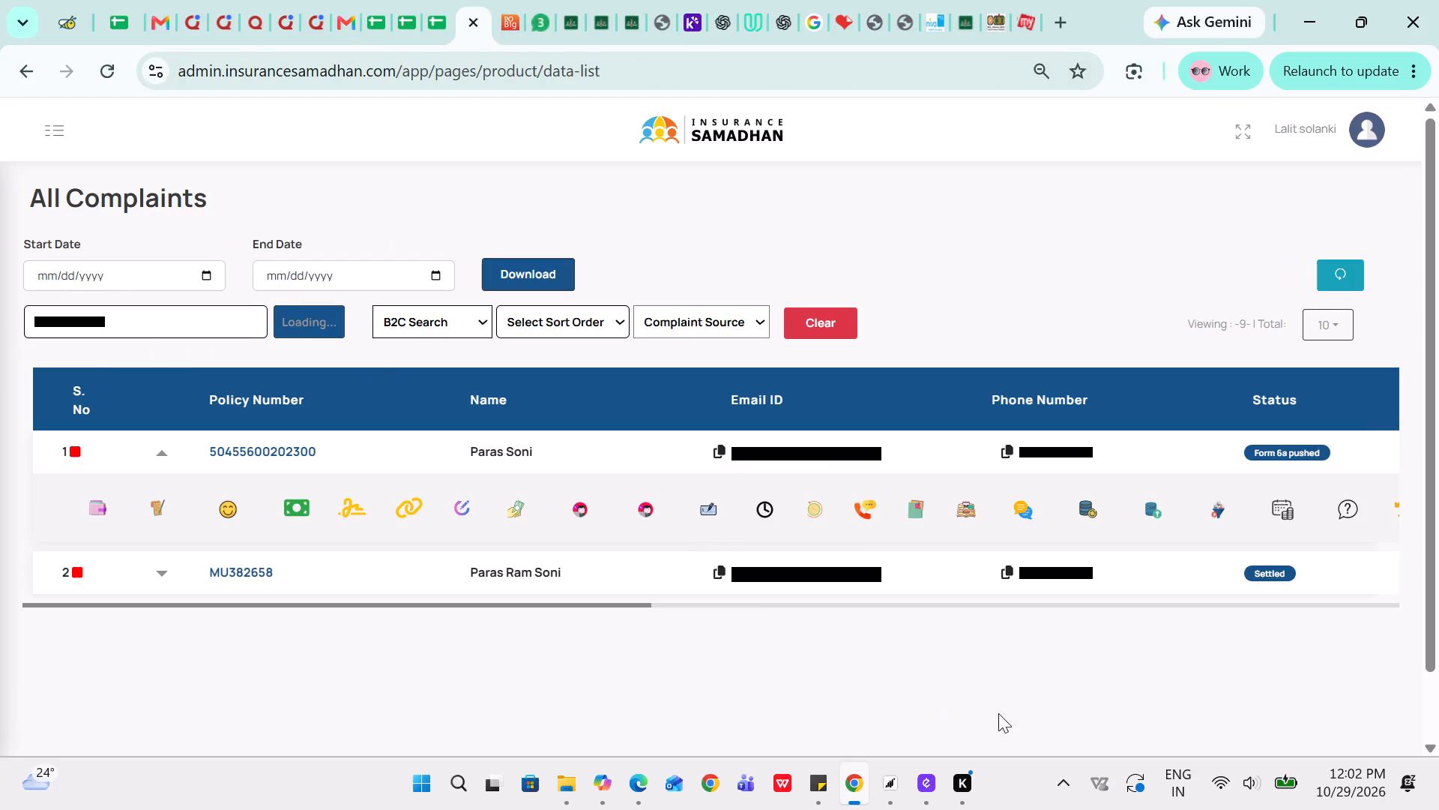
Review the communication log of the found Form 6a sent complaint and close it.
click(941, 480)
click(1025, 517)
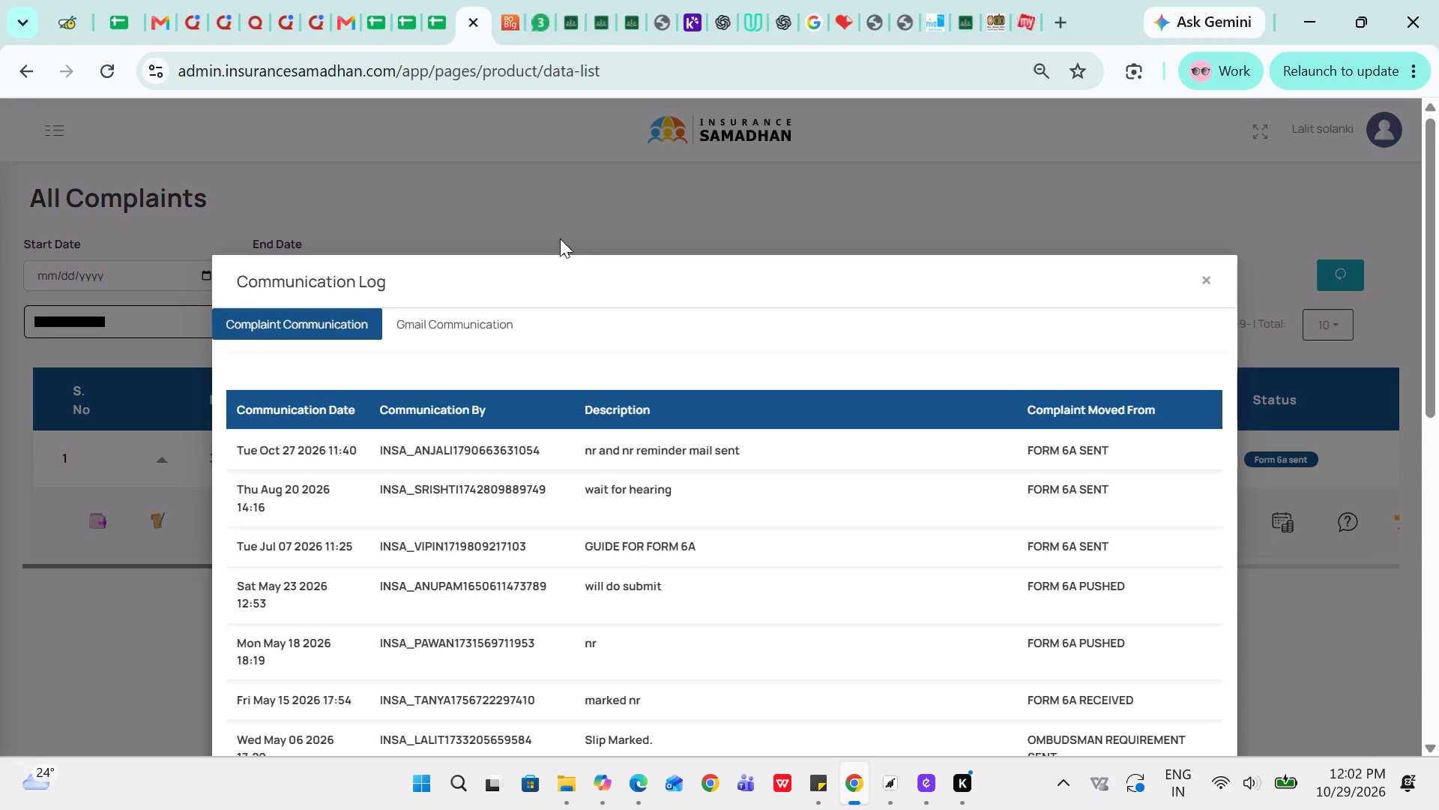
click(576, 169)
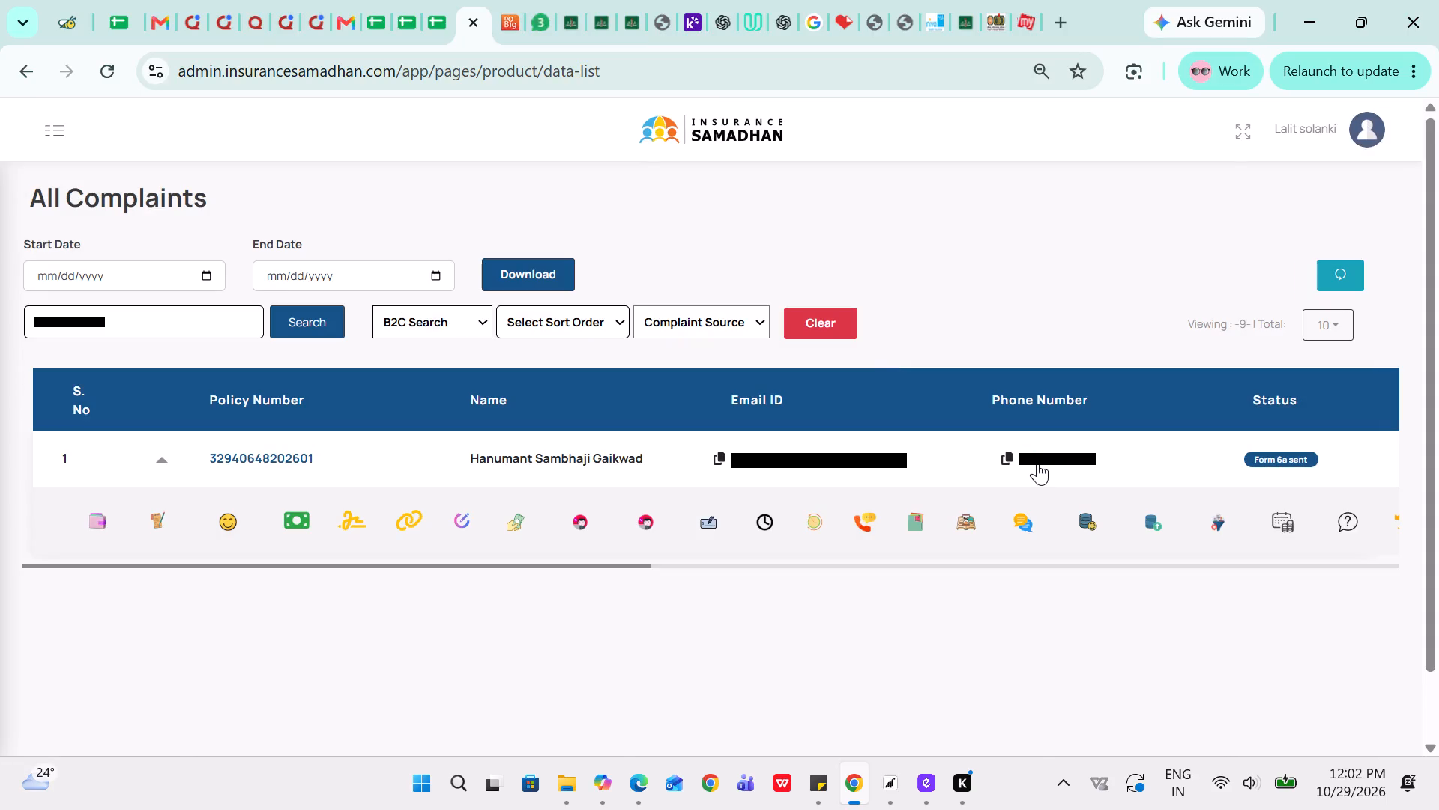
Copy the customer's phone number from the found complaint record.
click(1008, 457)
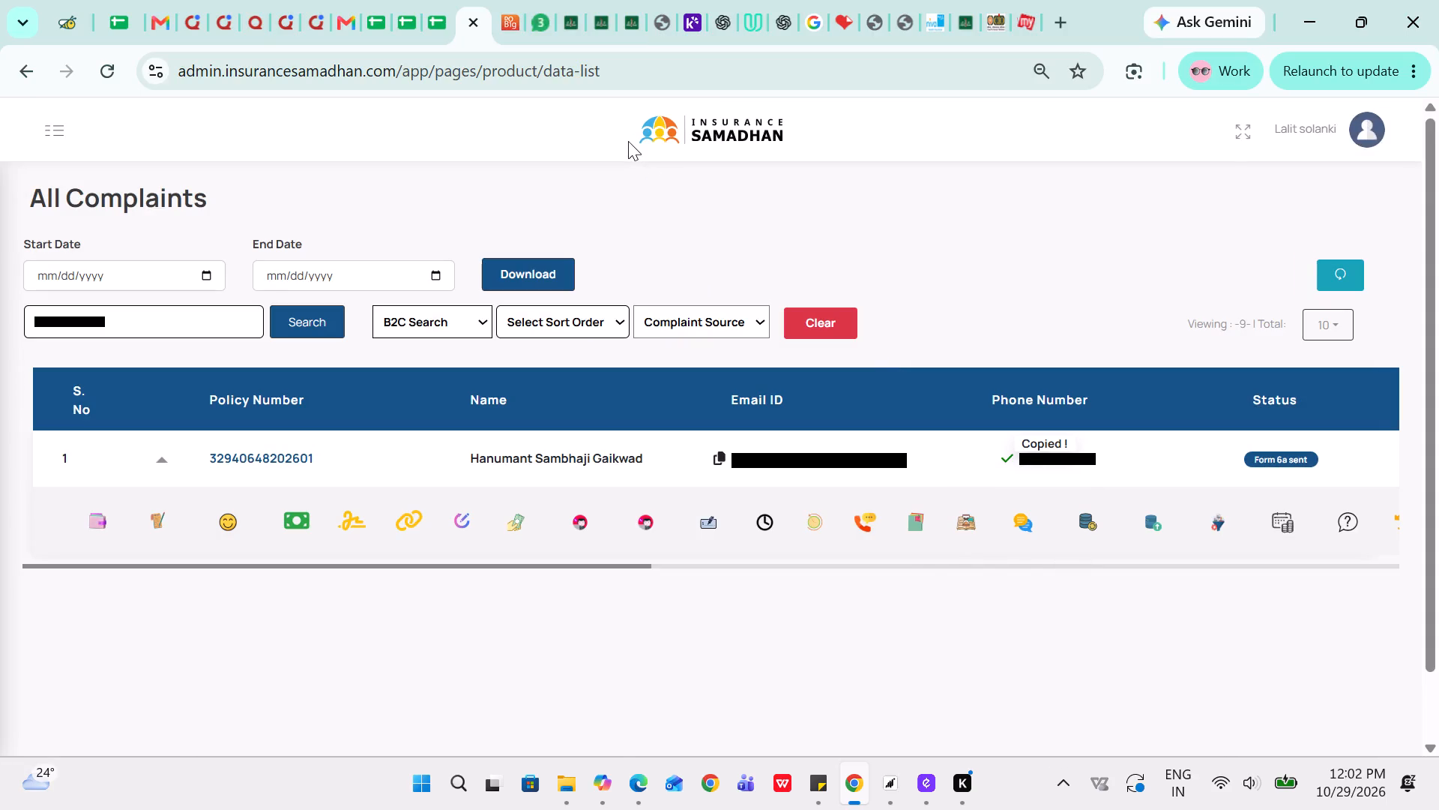
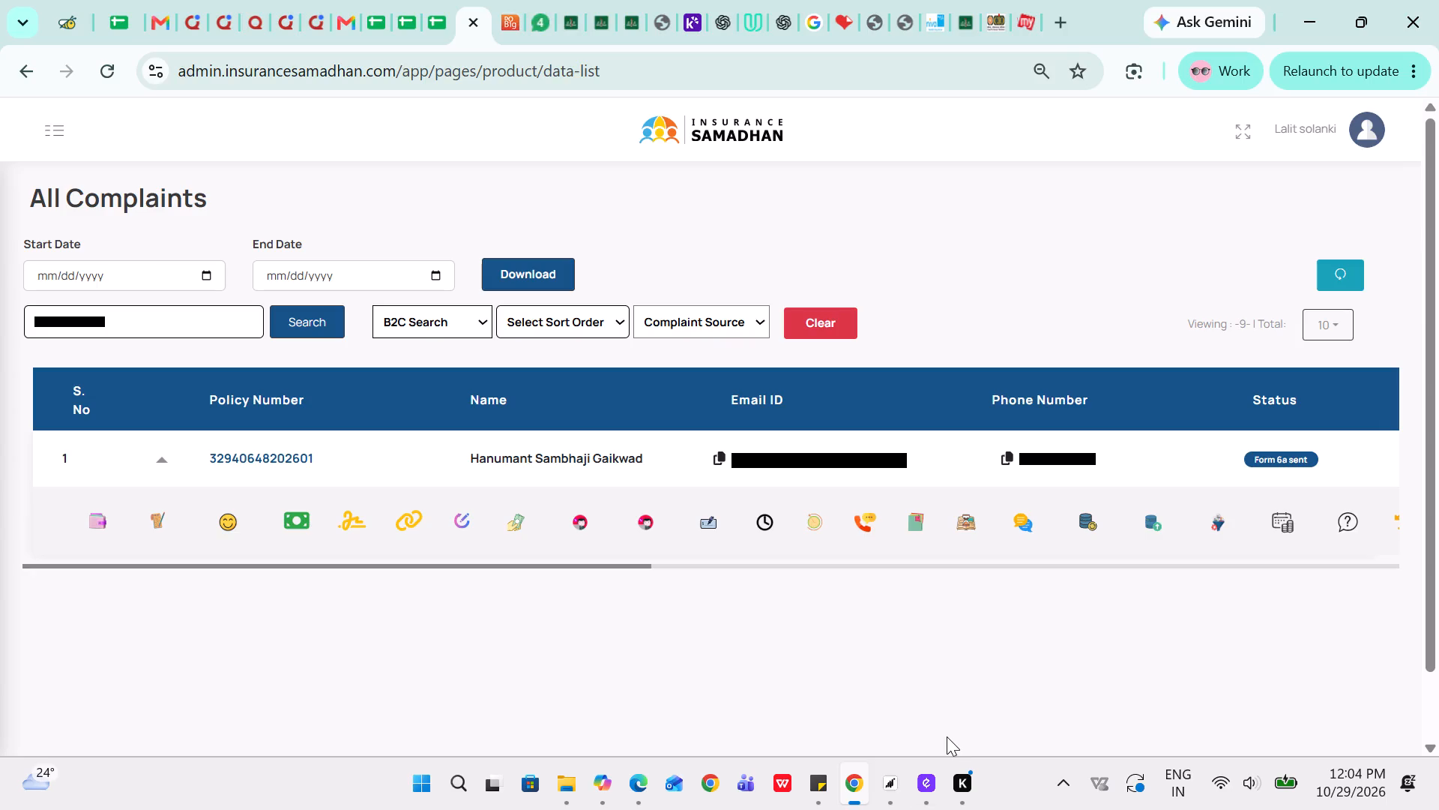
Review the communication log of the found Form 6a sent complaint again and close it.
click(885, 649)
click(1033, 529)
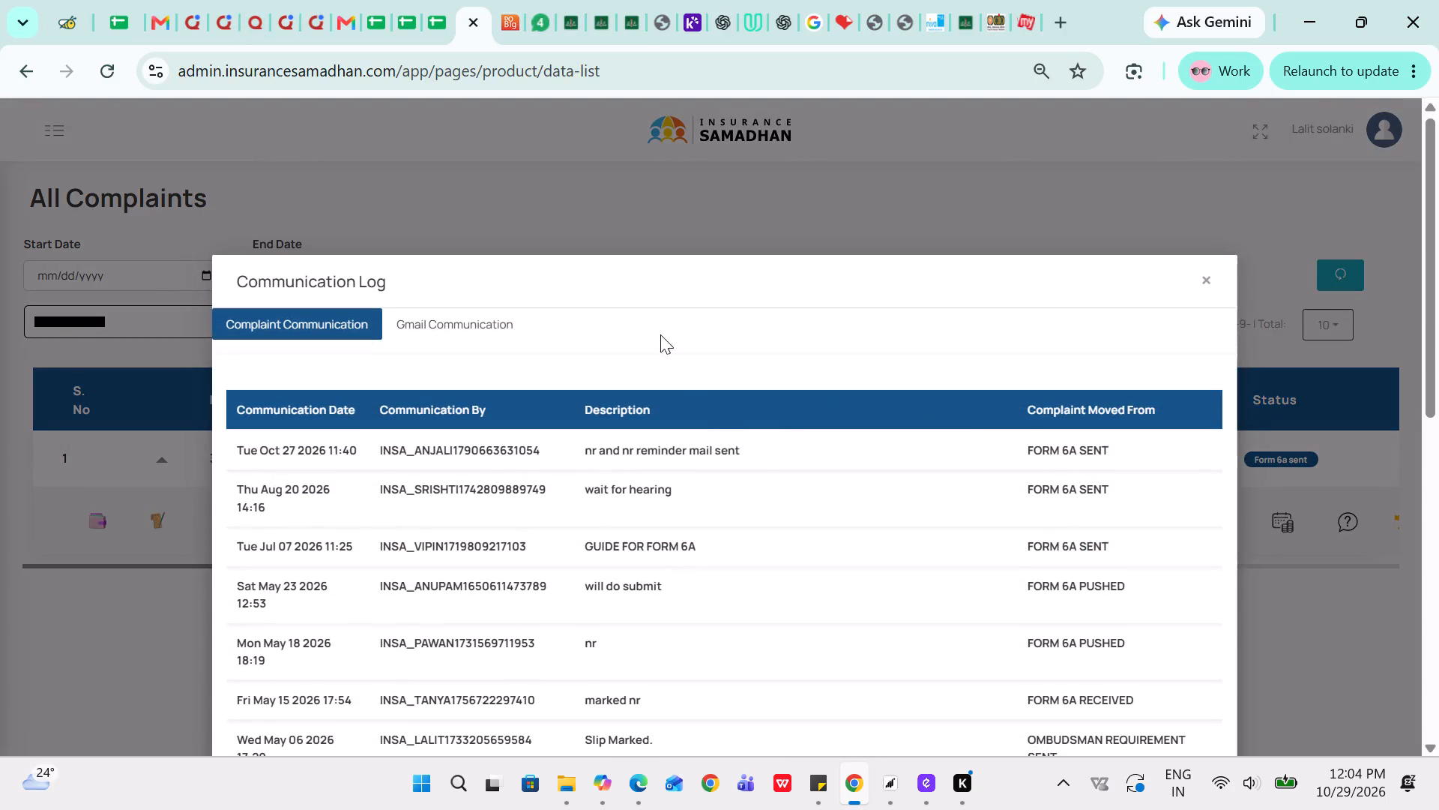
click(693, 165)
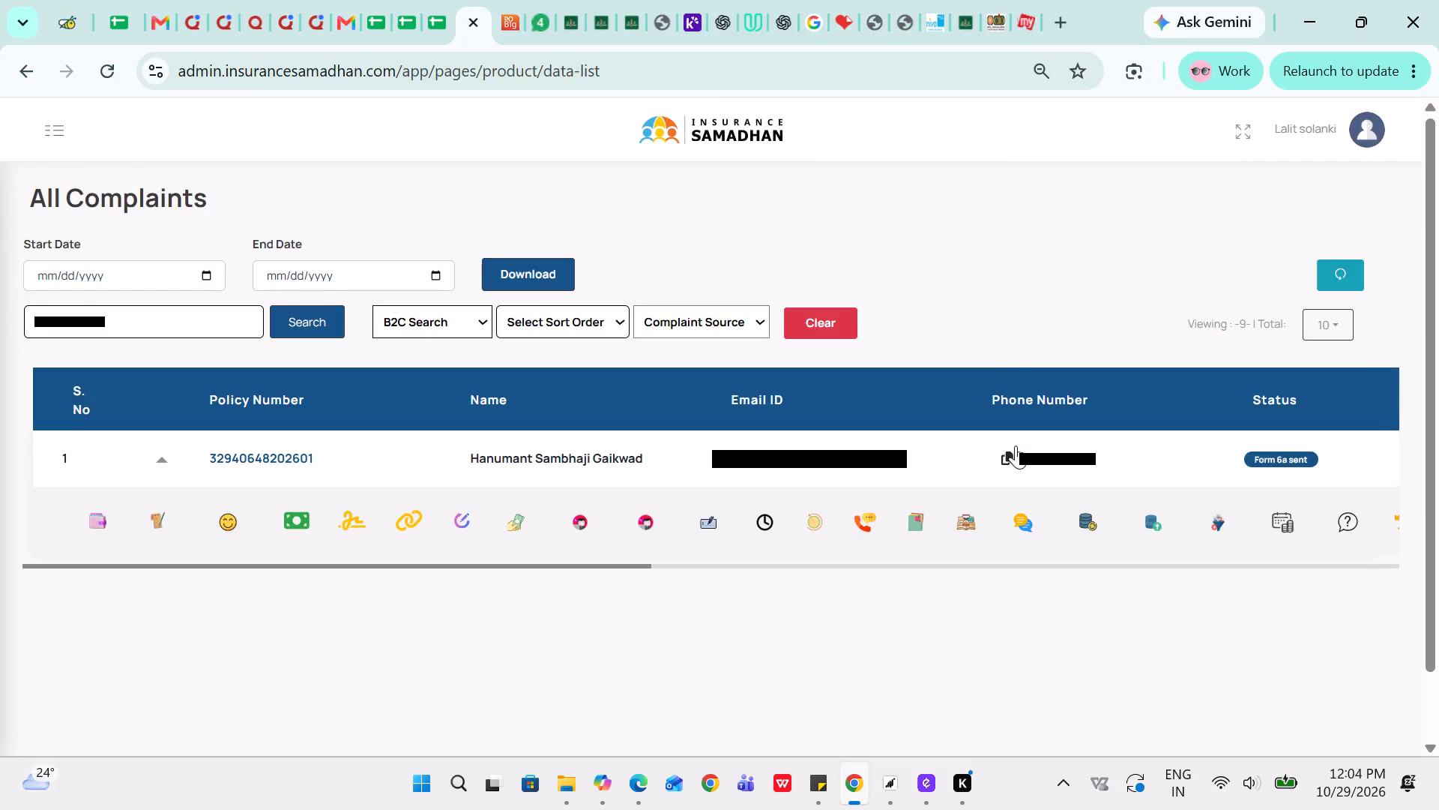
Copy the customer's phone number from the complaint record and call it with the Smartflo dialer.
click(1009, 457)
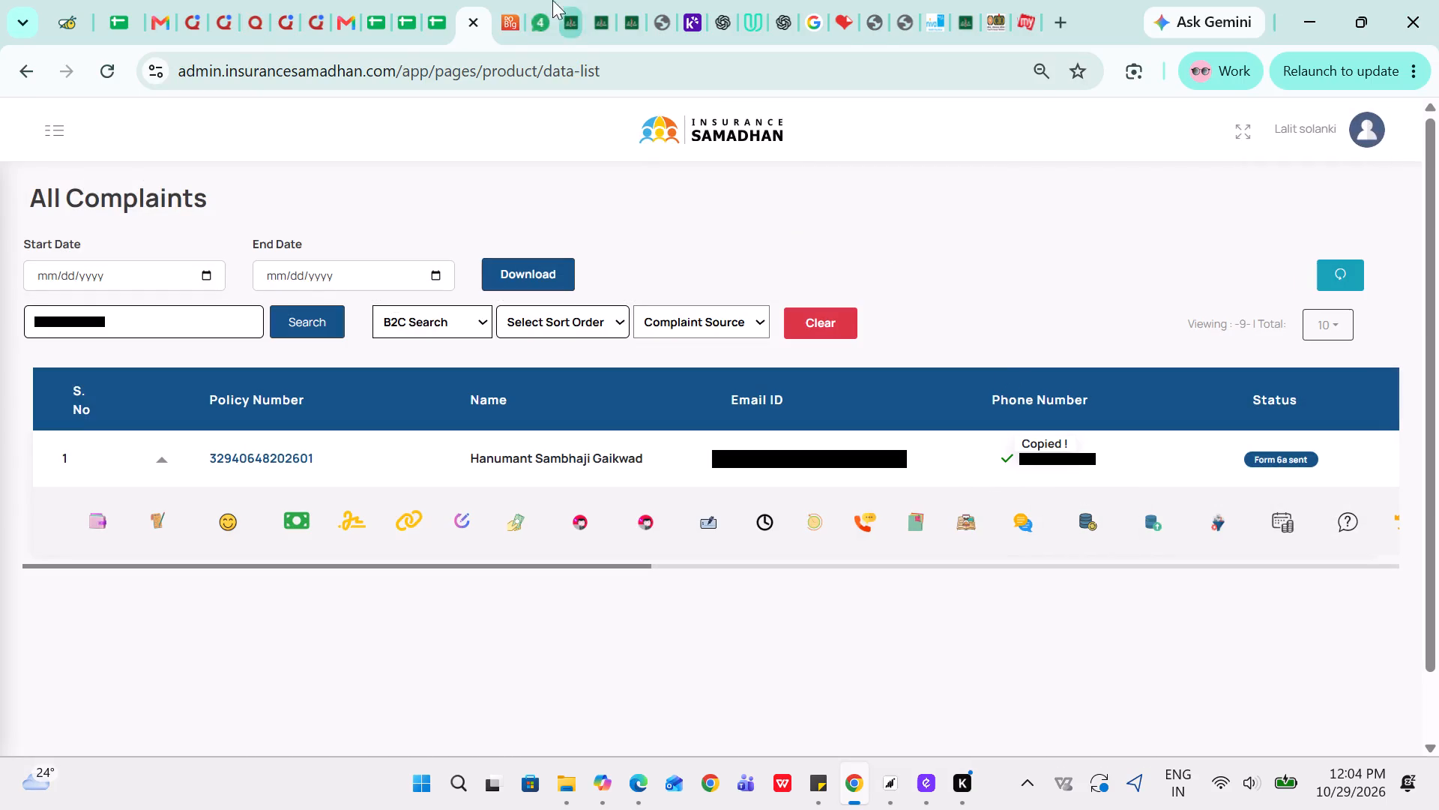
click(509, 0)
click(1174, 134)
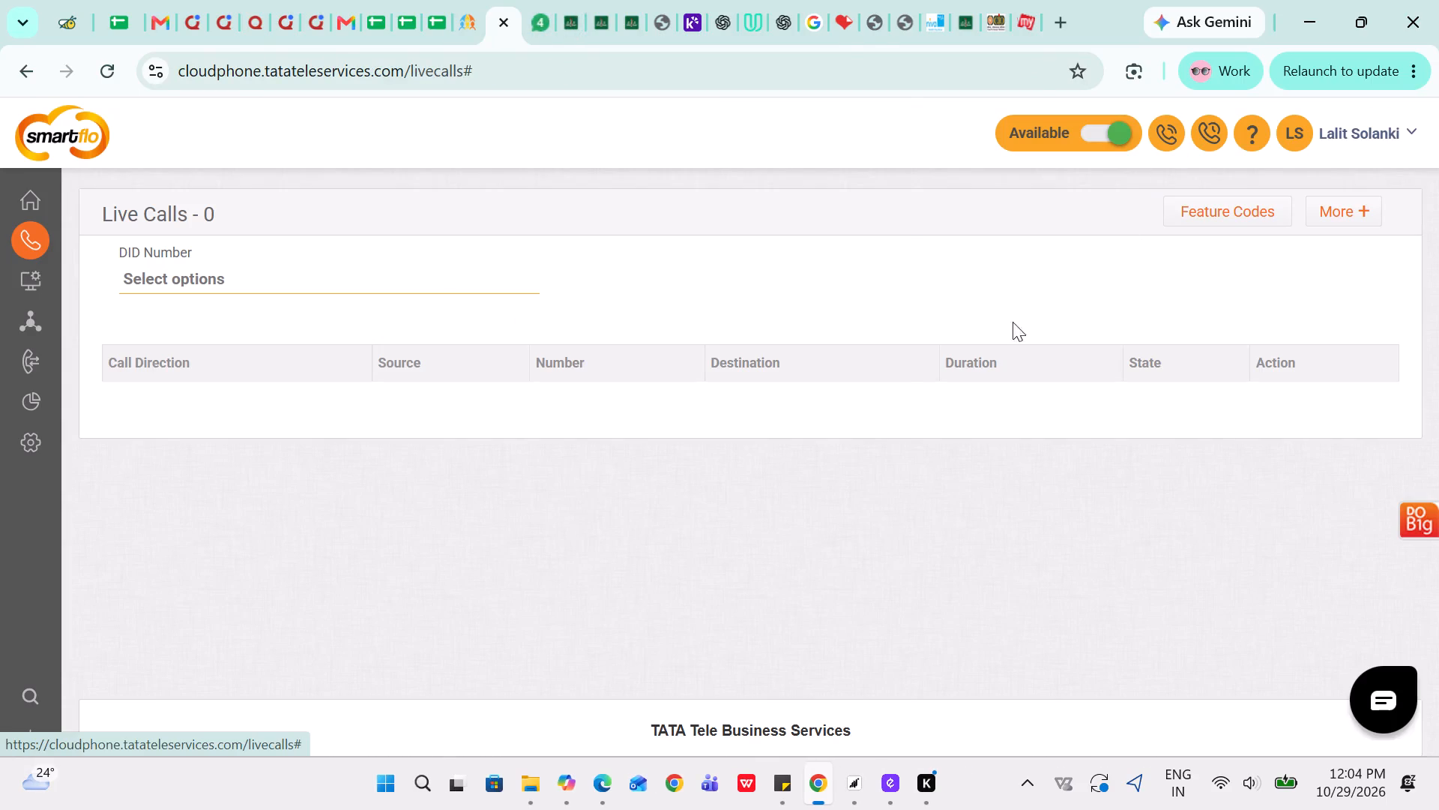
click(642, 241)
key(ctrl+v)
click(693, 682)
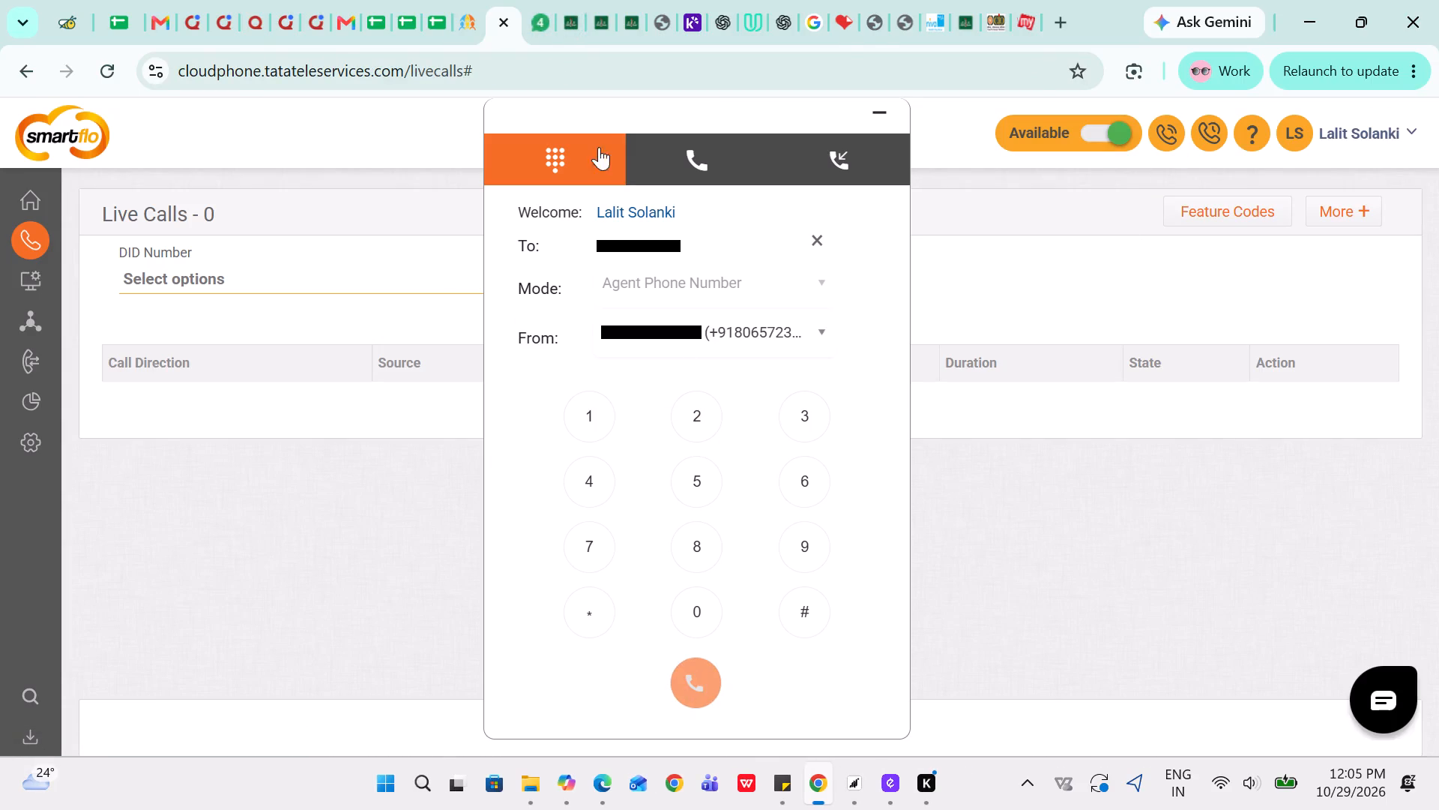
Back in All Complaints, review the Form 6a sent complaint's status date history and its communication log.
click(459, 0)
click(1013, 268)
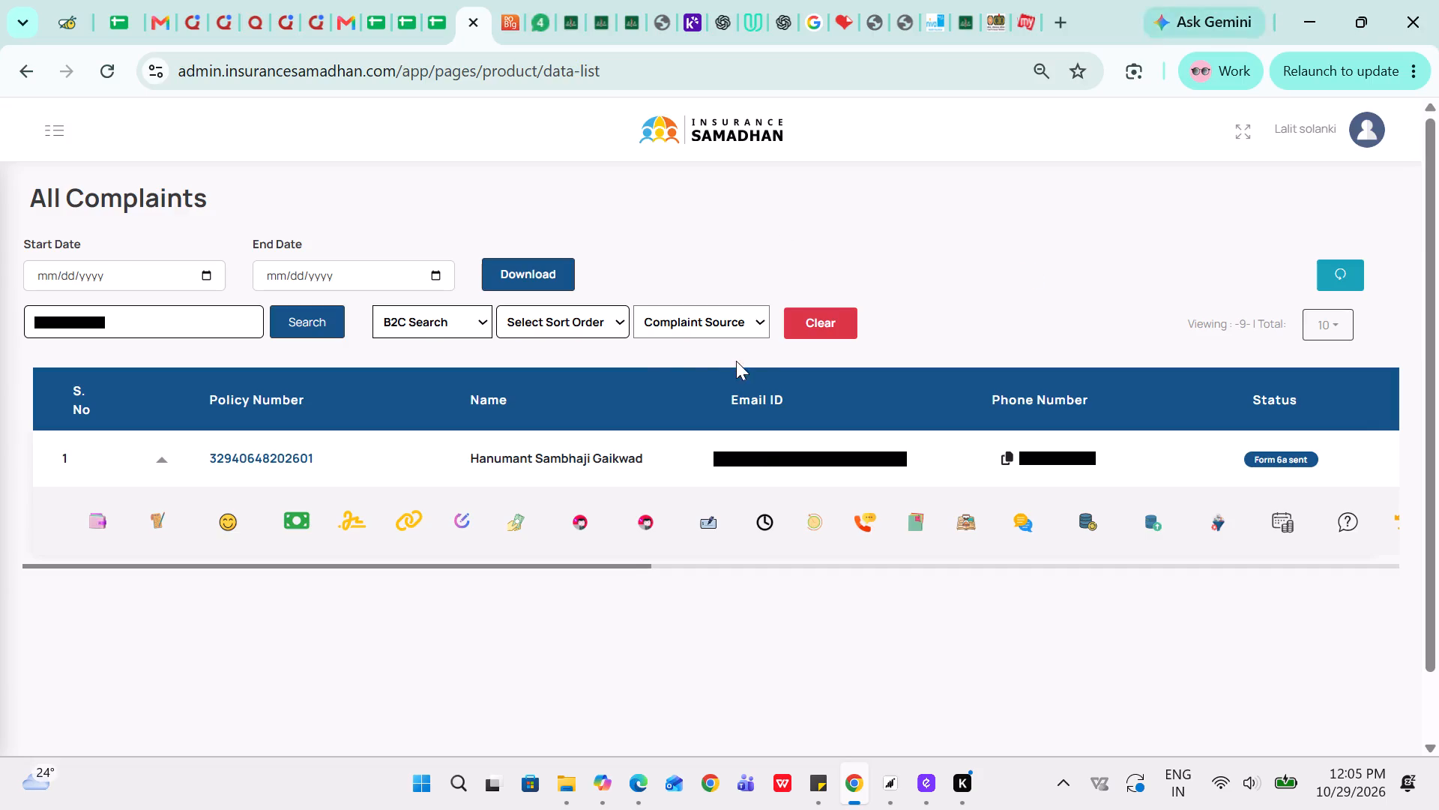
click(818, 521)
scroll(842, 537, down, 12)
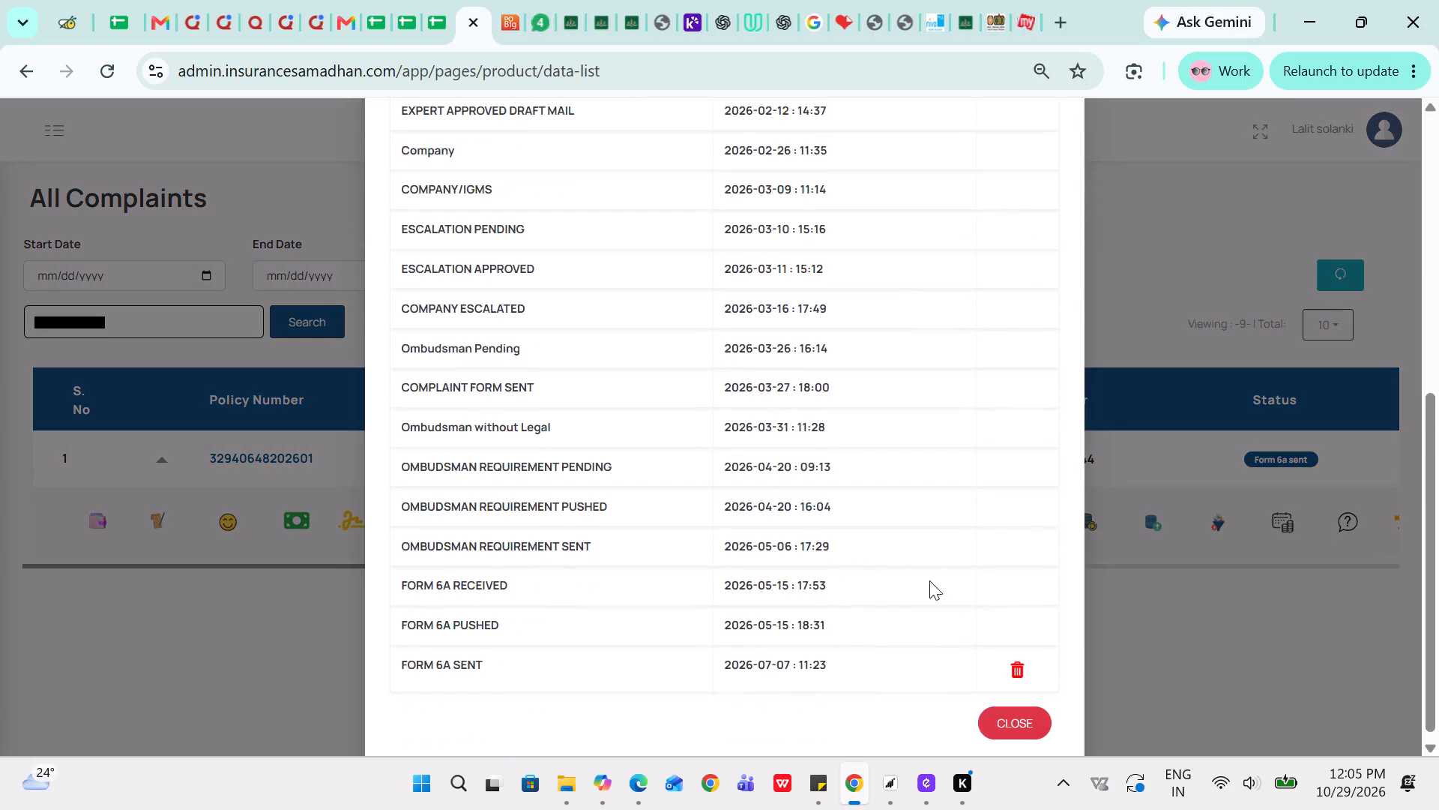
click(1136, 616)
click(1033, 530)
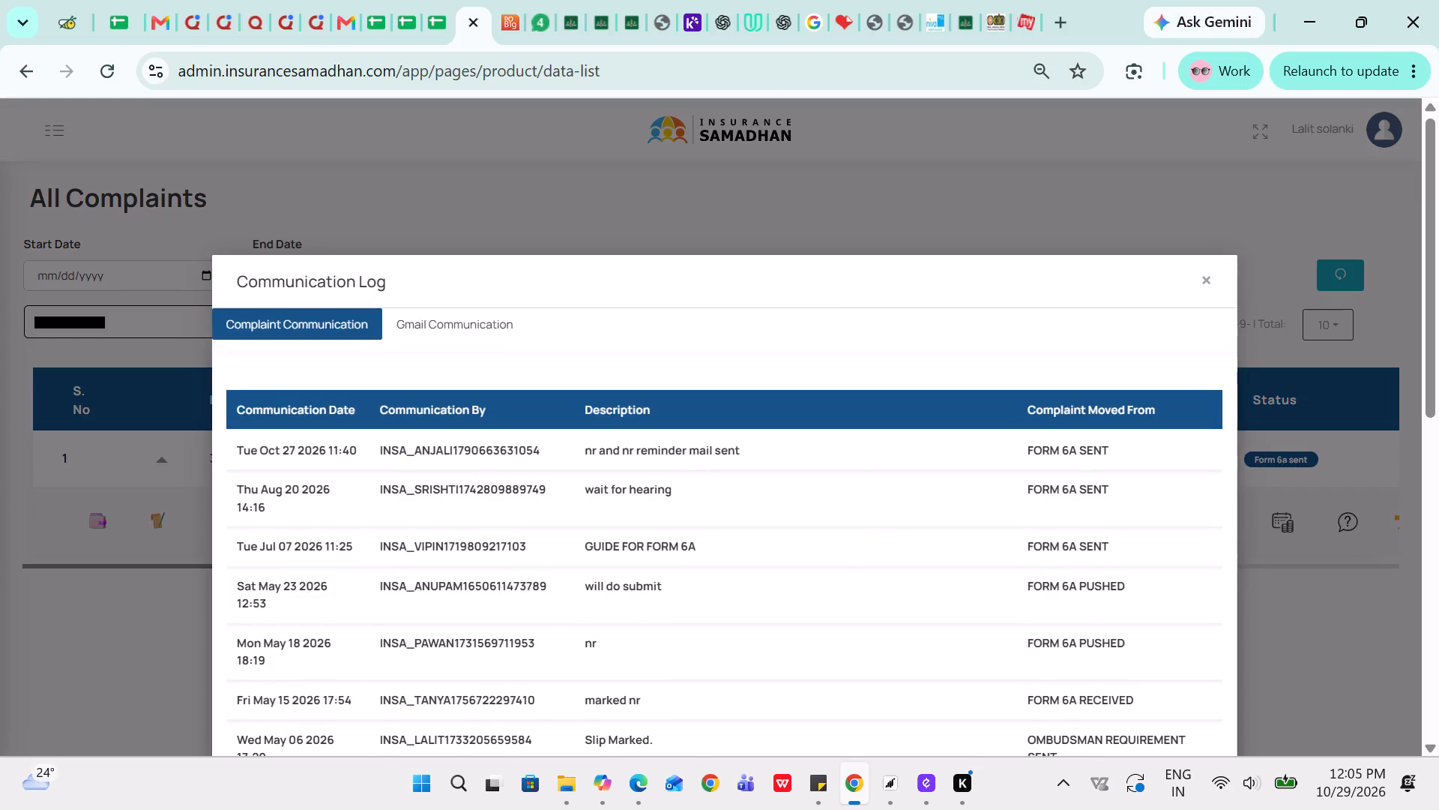
drag(765, 448, 540, 446)
click(818, 446)
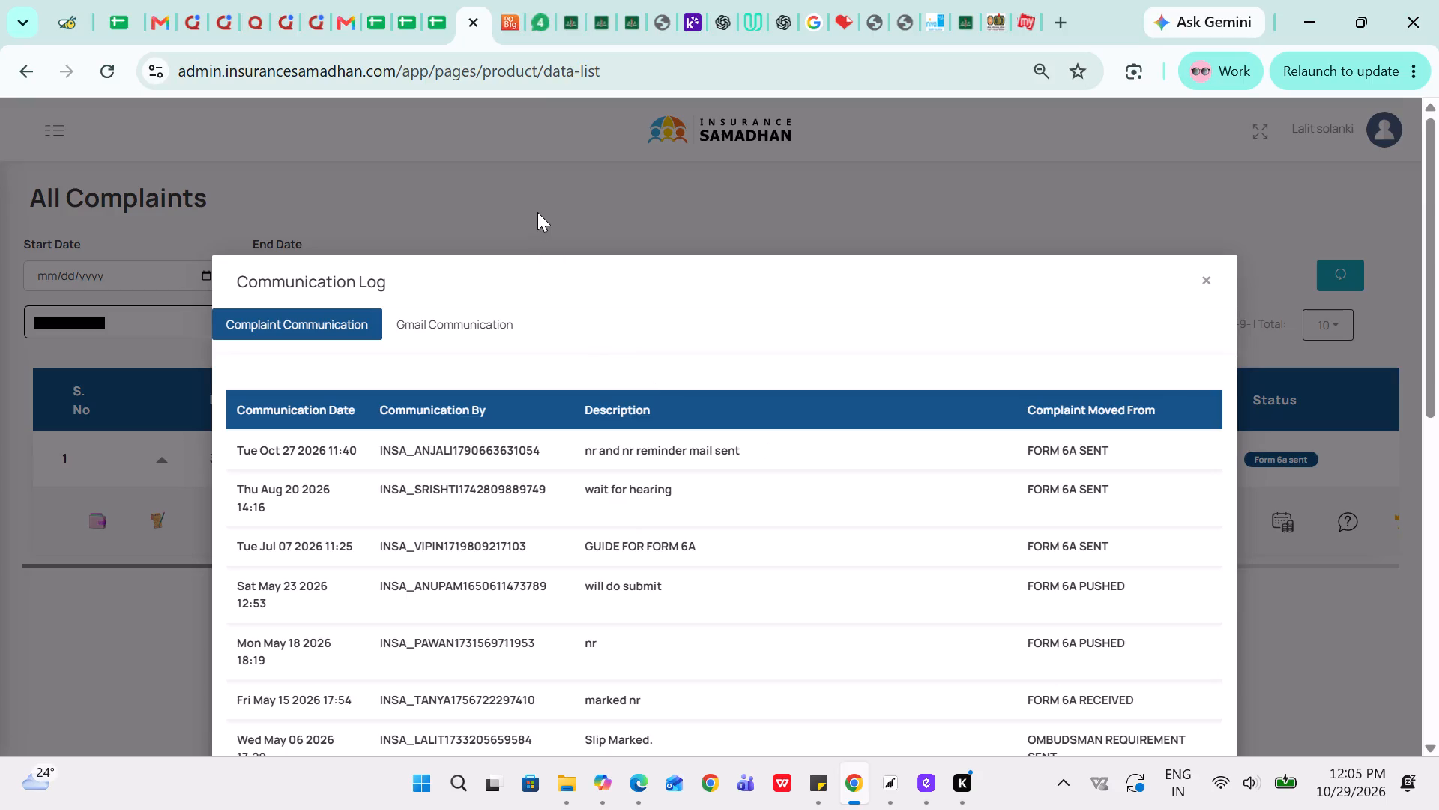
click(545, 208)
Enter "Connected" as the call result in column I of row 29 in the Oct 28 miss call sheet.
click(450, 0)
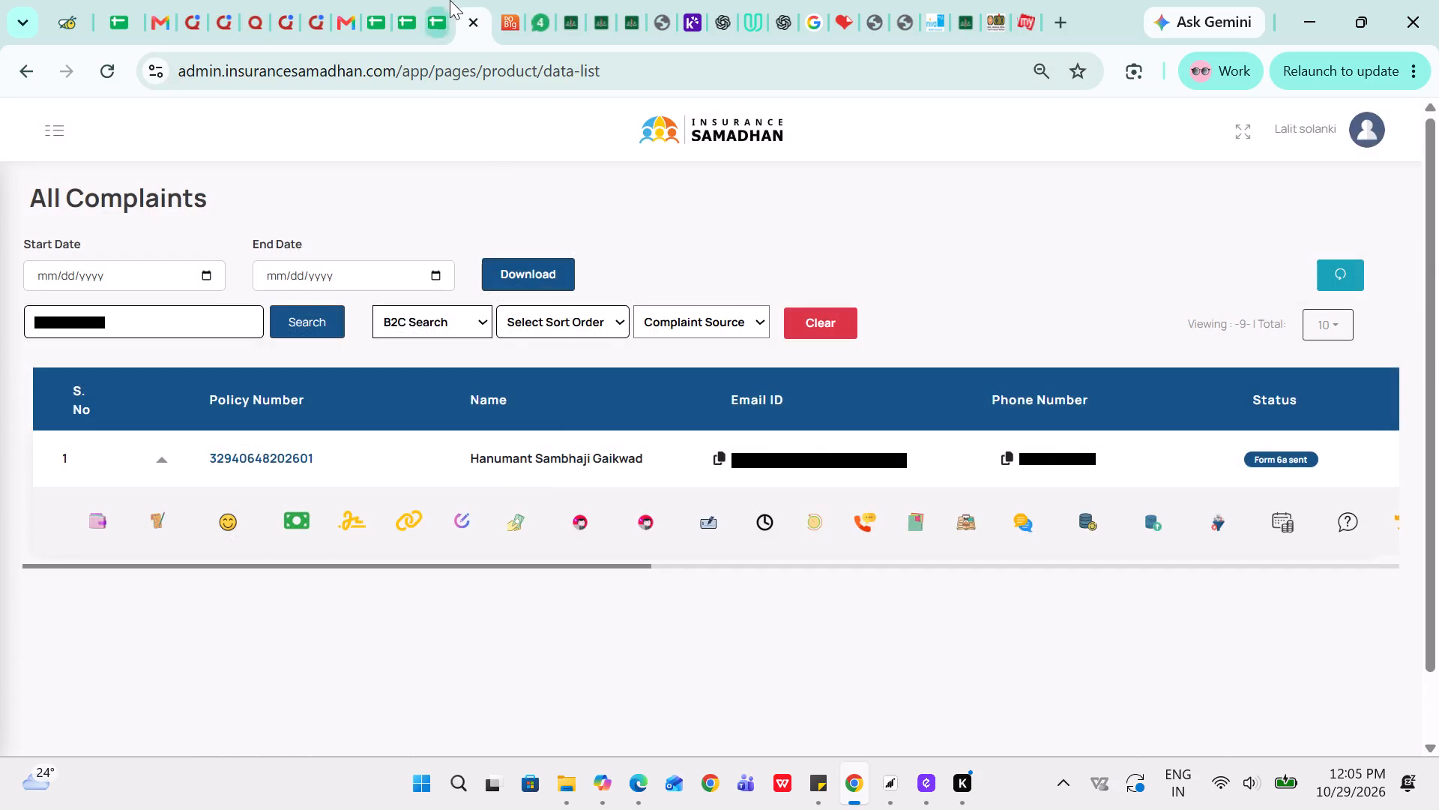
key(Right)
key(Right)
key(Right)
key(Right)
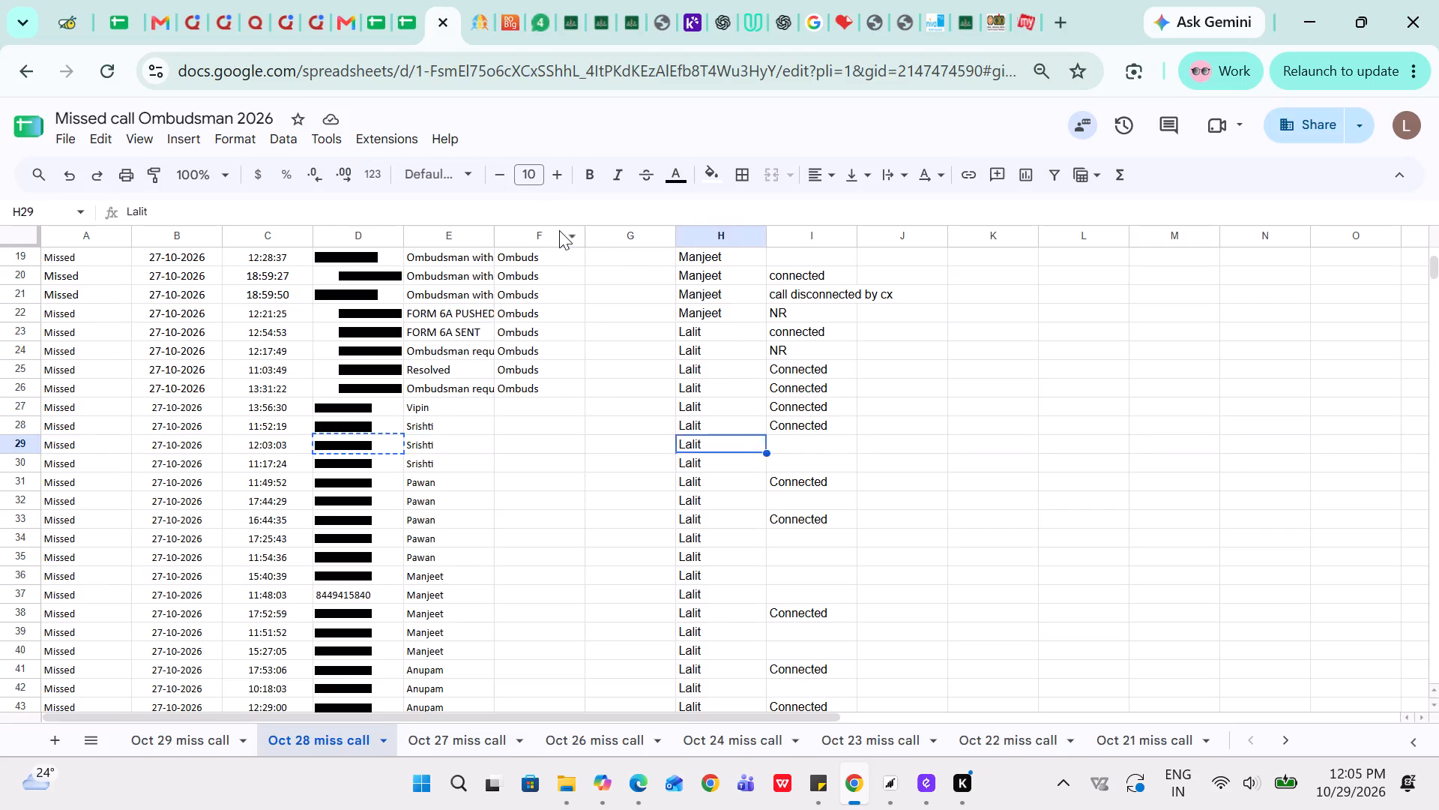
key(Right)
text(Connected)
key(Return)
Look through the Oct 28 and Oct 29 miss call sheets for the remaining callers and their call results.
scroll(480, 295, down, 2)
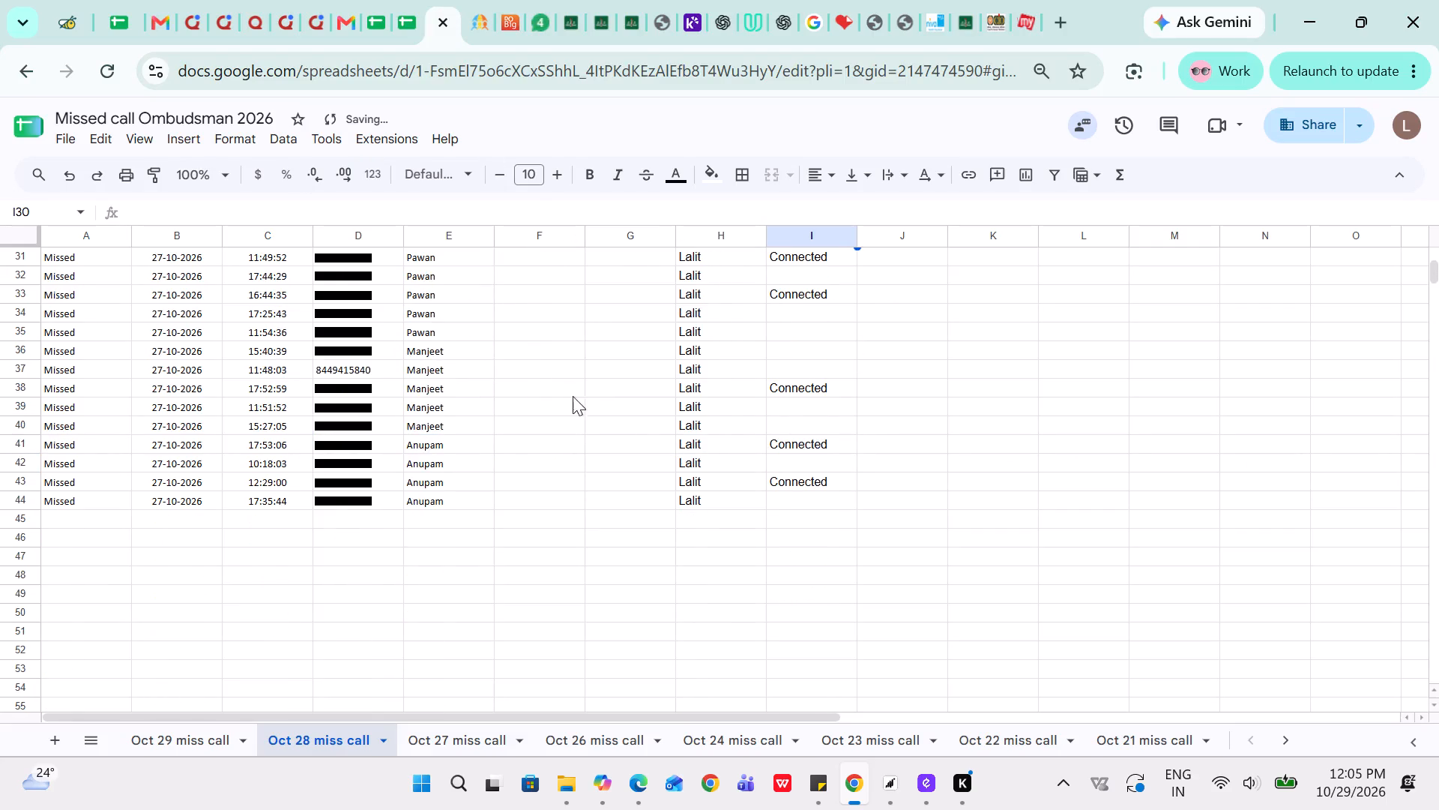
scroll(696, 446, up, 3)
scroll(763, 532, down, 4)
scroll(764, 535, up, 11)
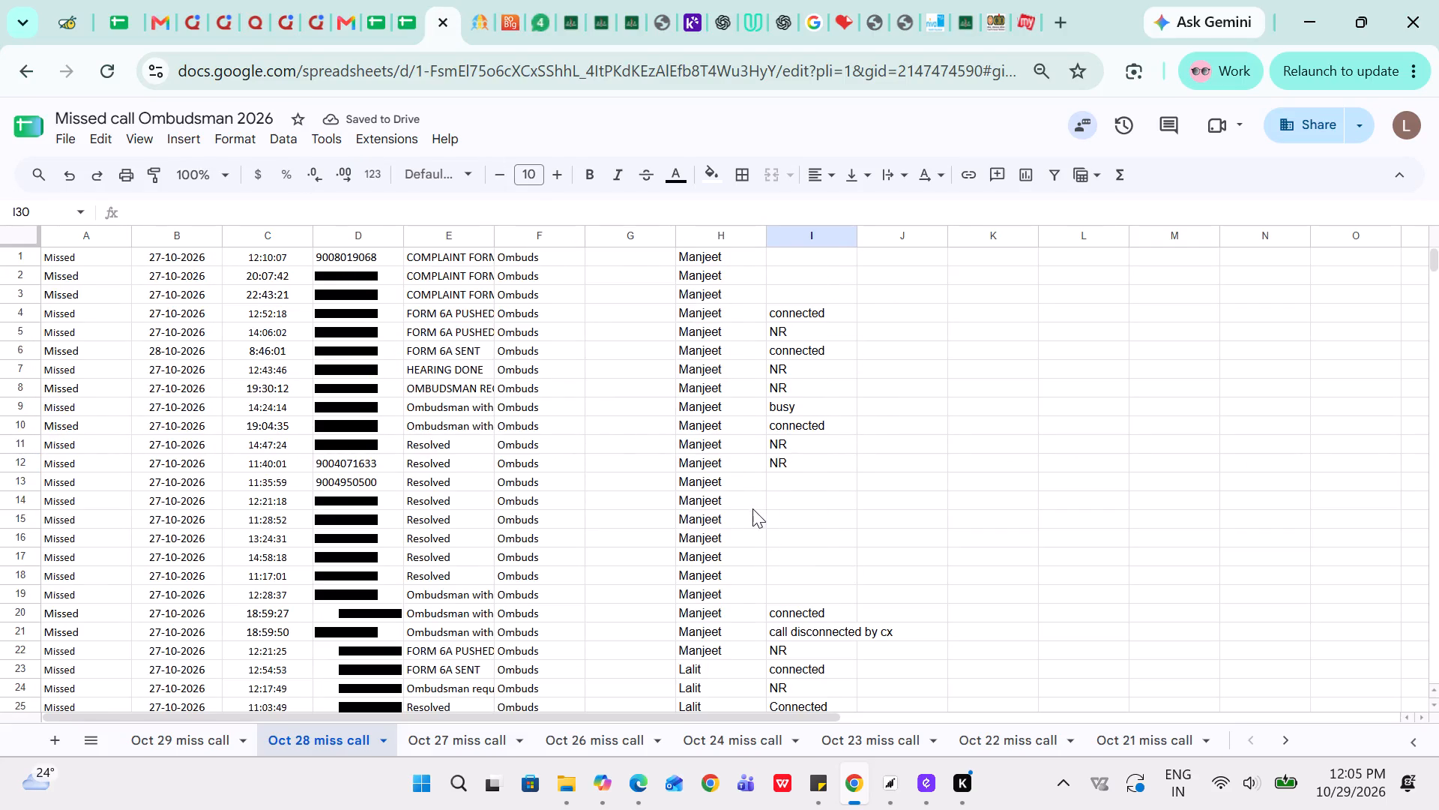
click(180, 748)
scroll(687, 451, down, 8)
scroll(687, 451, up, 8)
click(324, 739)
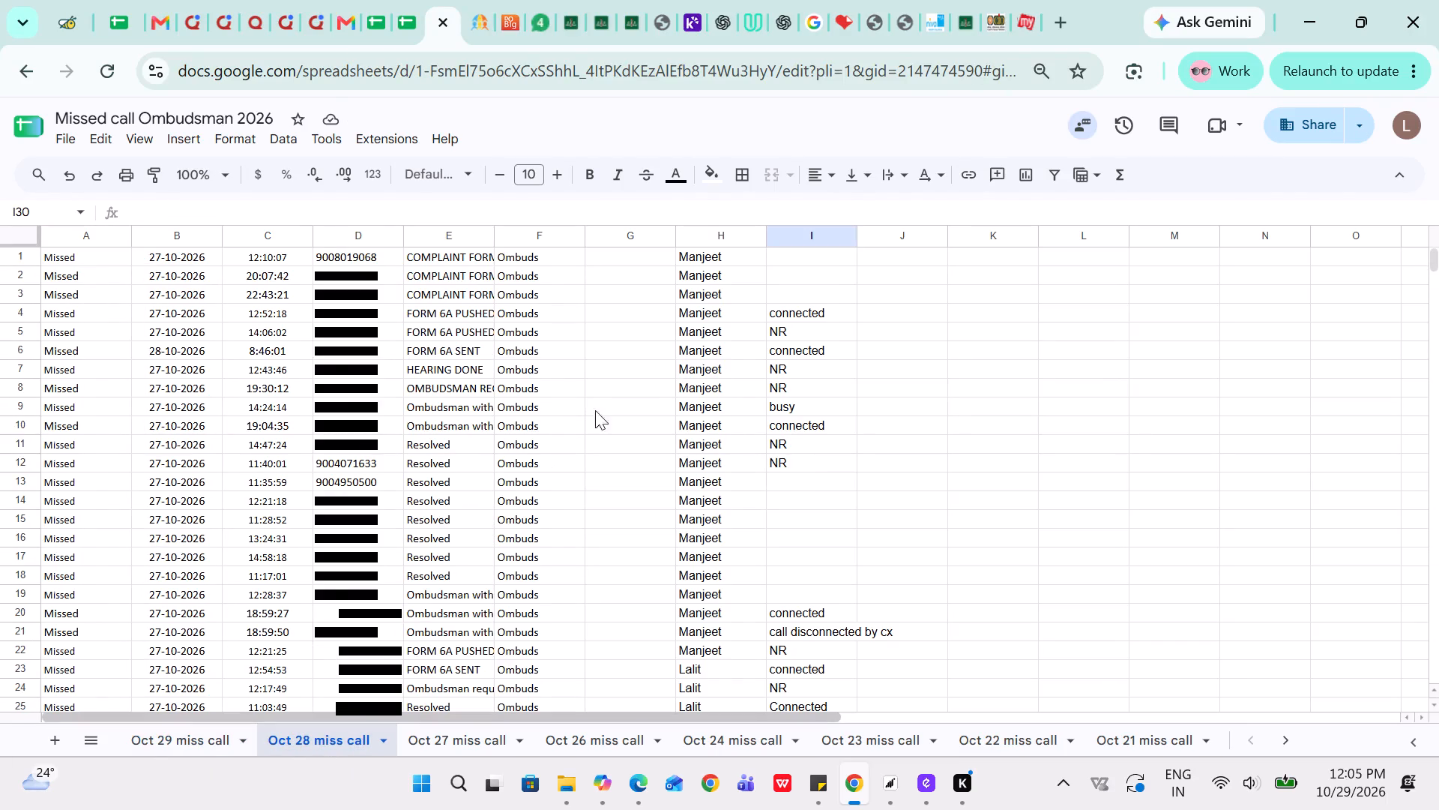
scroll(761, 465, down, 3)
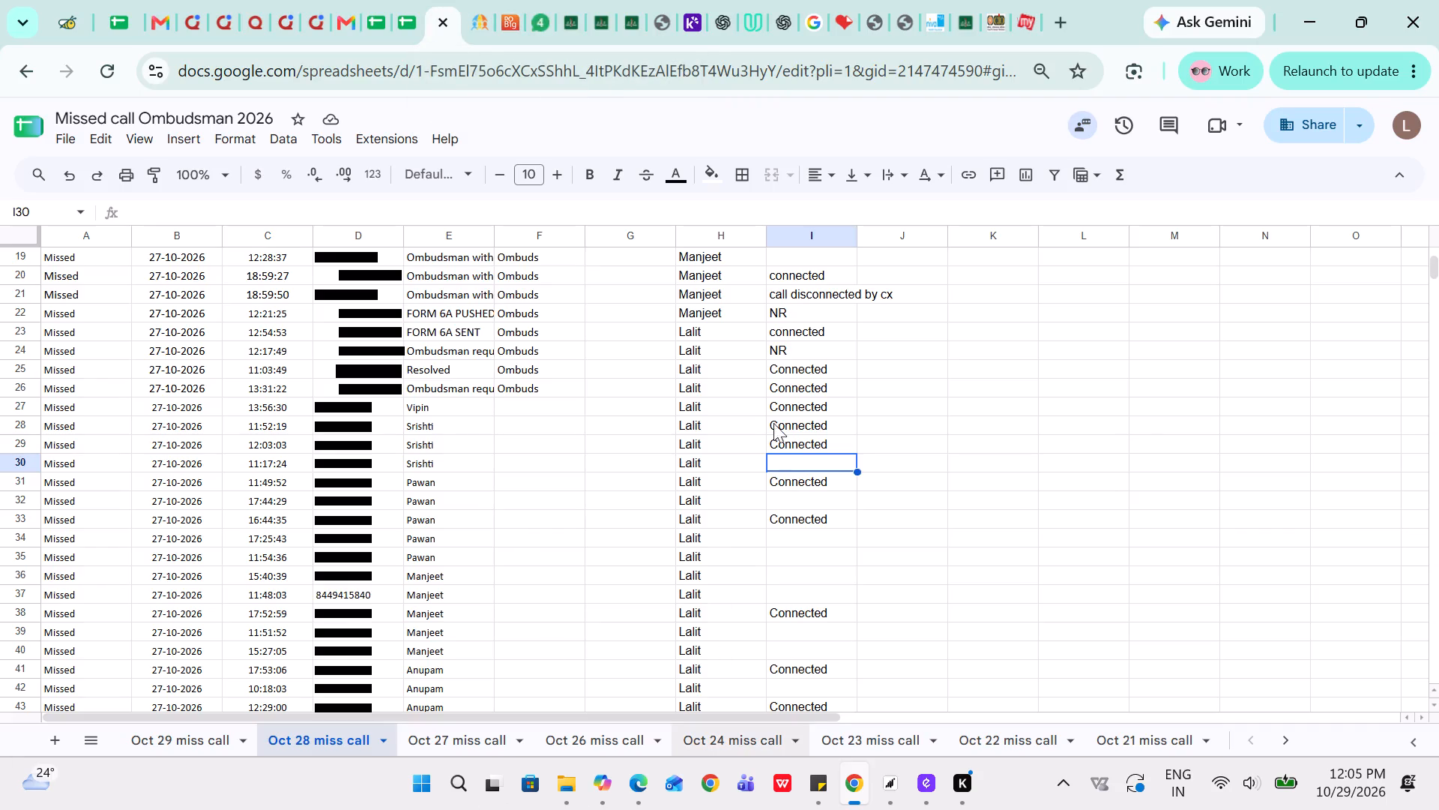
Save the communication comment "Hearing reminder shared" on the Form 6a sent complaint and close its communication log.
click(477, 0)
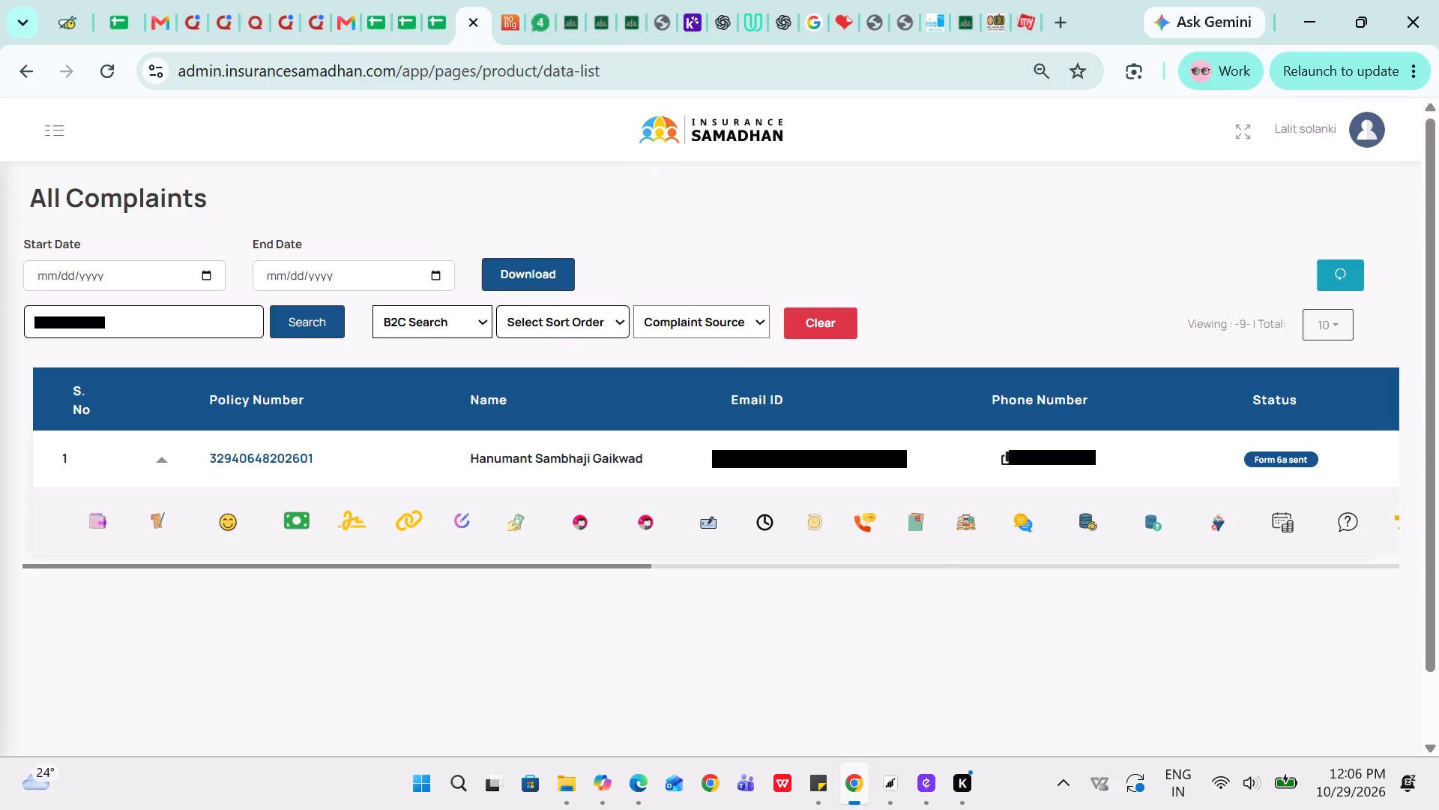
click(1033, 523)
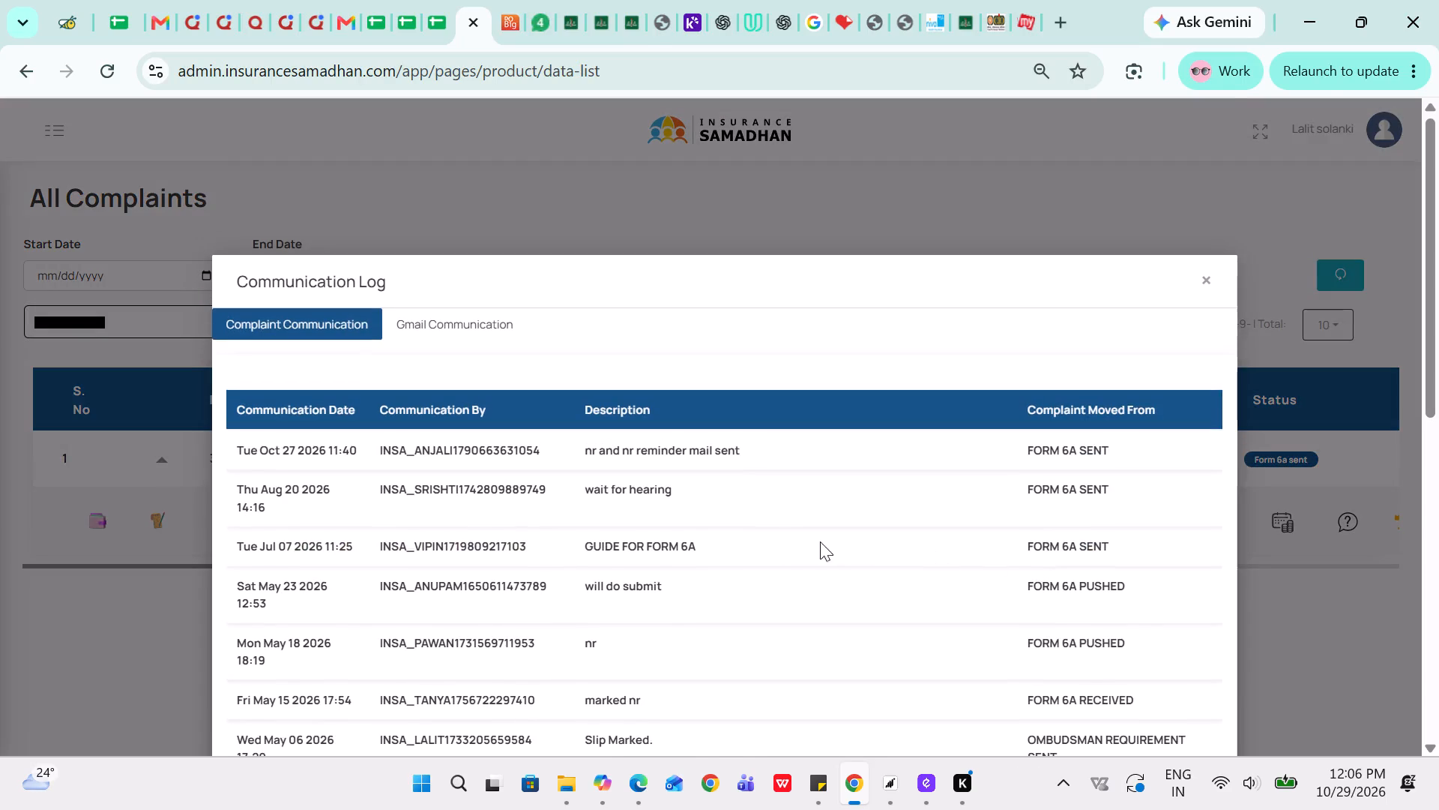
scroll(666, 495, down, 17)
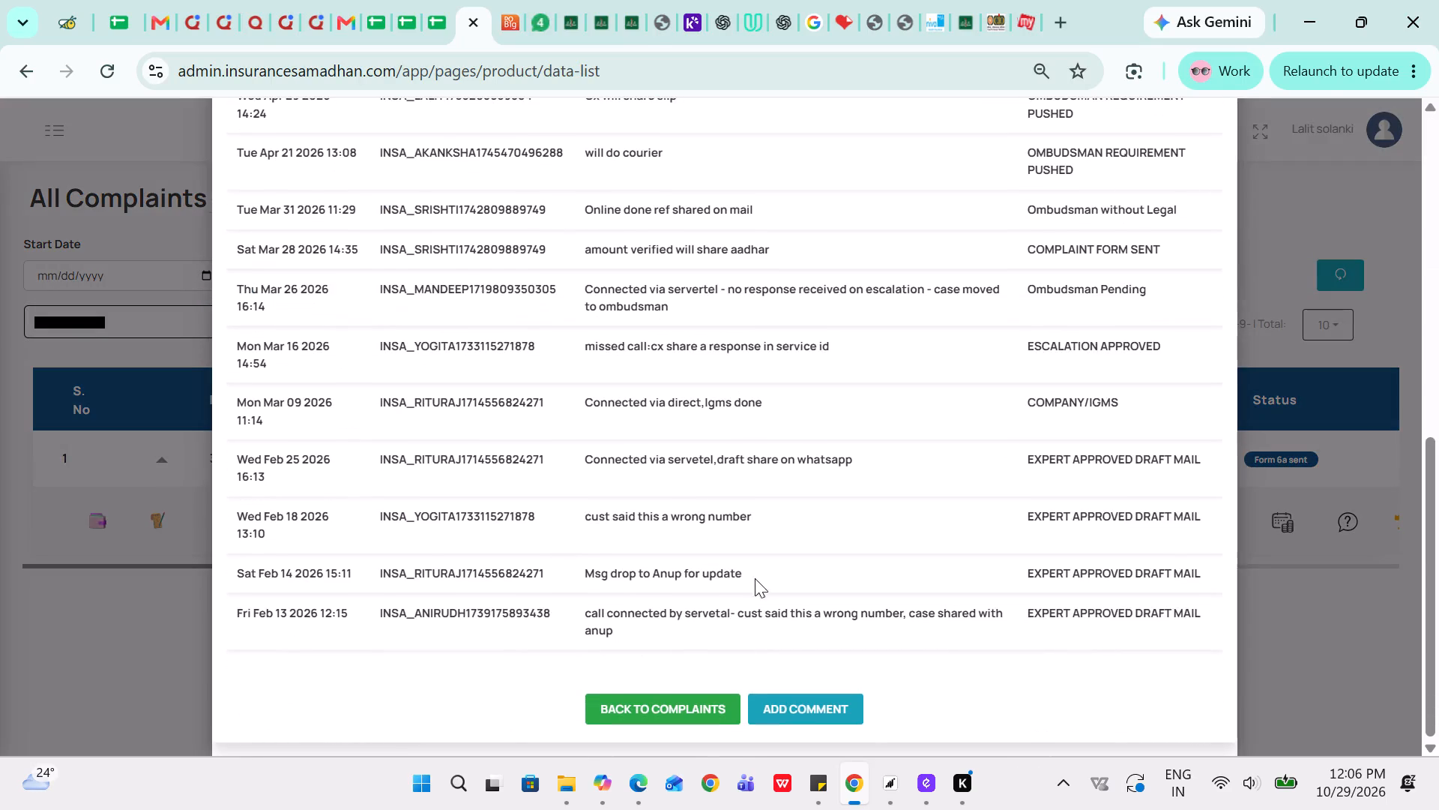
click(845, 703)
click(794, 517)
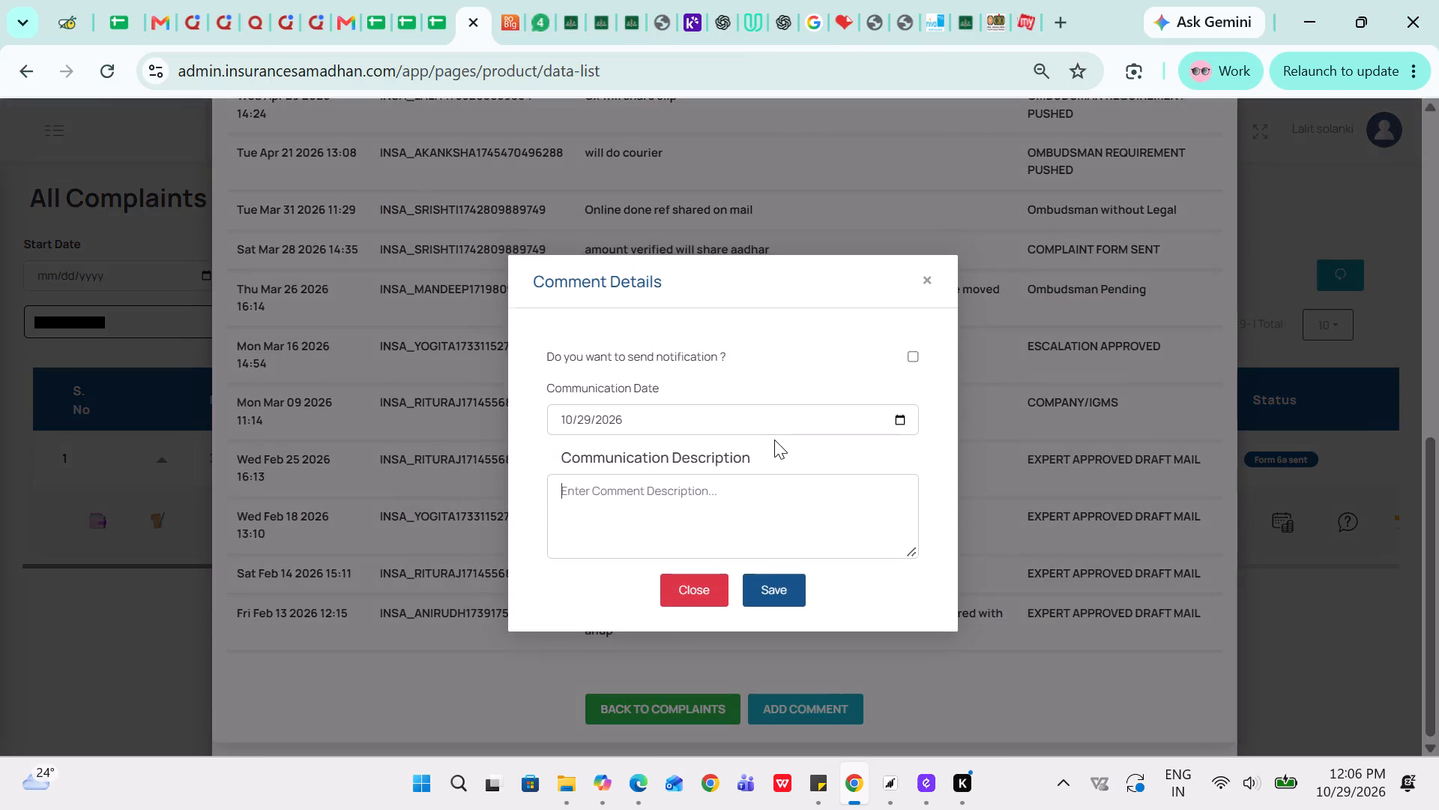
text(Hearing rmi)
key(BackSpace)
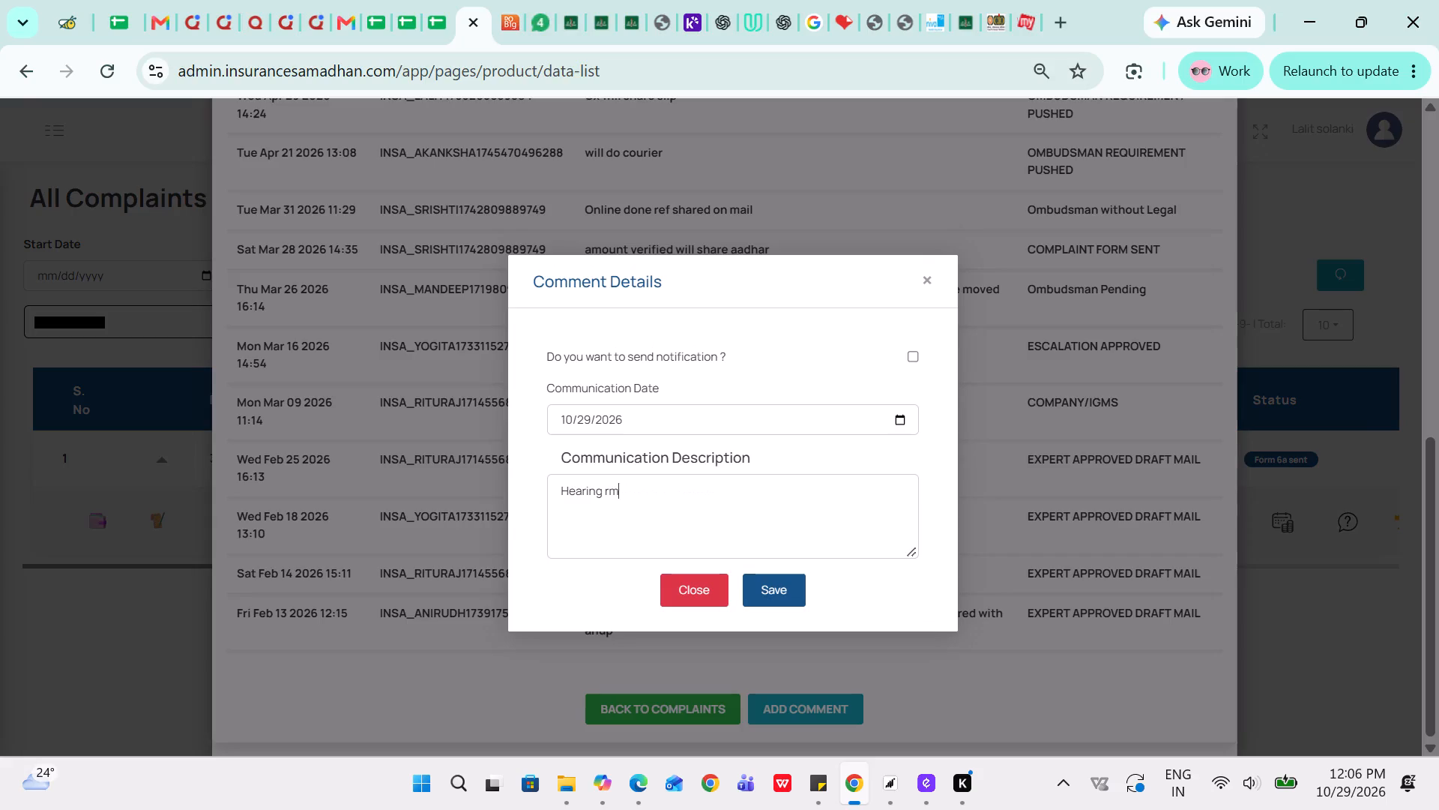
key(BackSpace)
text(eminder share.)
key(BackSpace)
key(d)
click(784, 589)
click(199, 496)
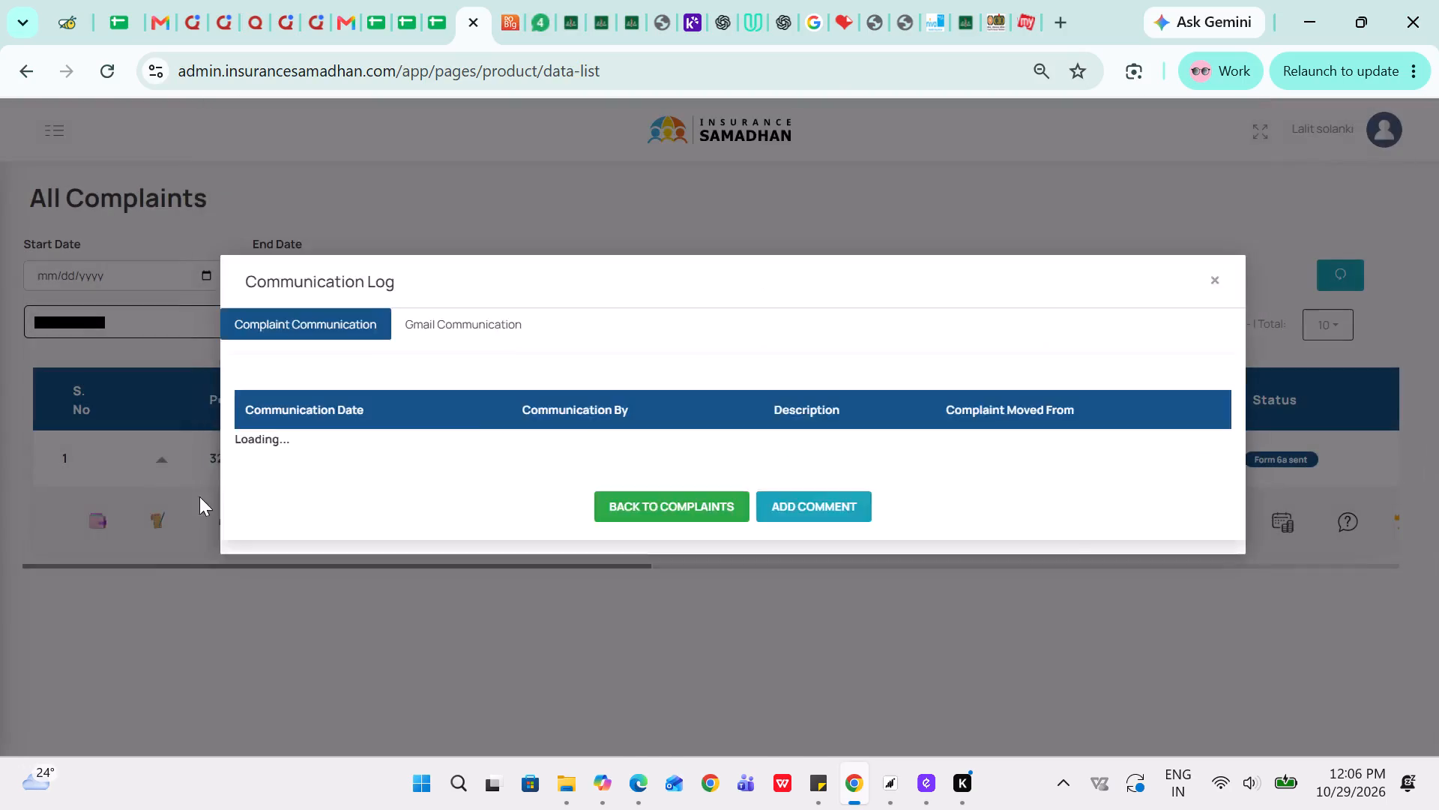
click(148, 487)
Open the complaint's details and send a Single-type Hearing date Reminder Mail from its other actions.
click(276, 462)
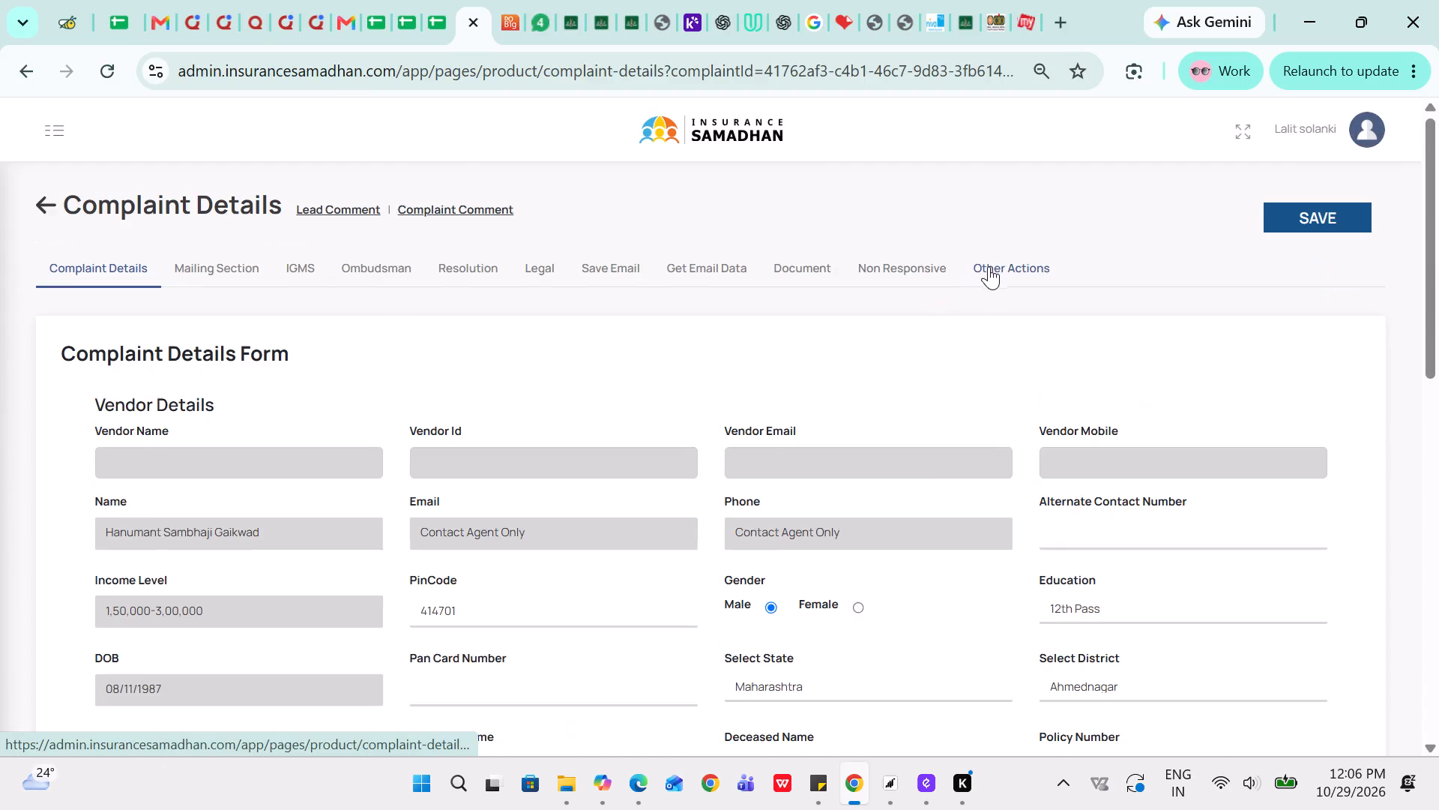
click(989, 266)
scroll(211, 316, down, 3)
scroll(94, 495, down, 3)
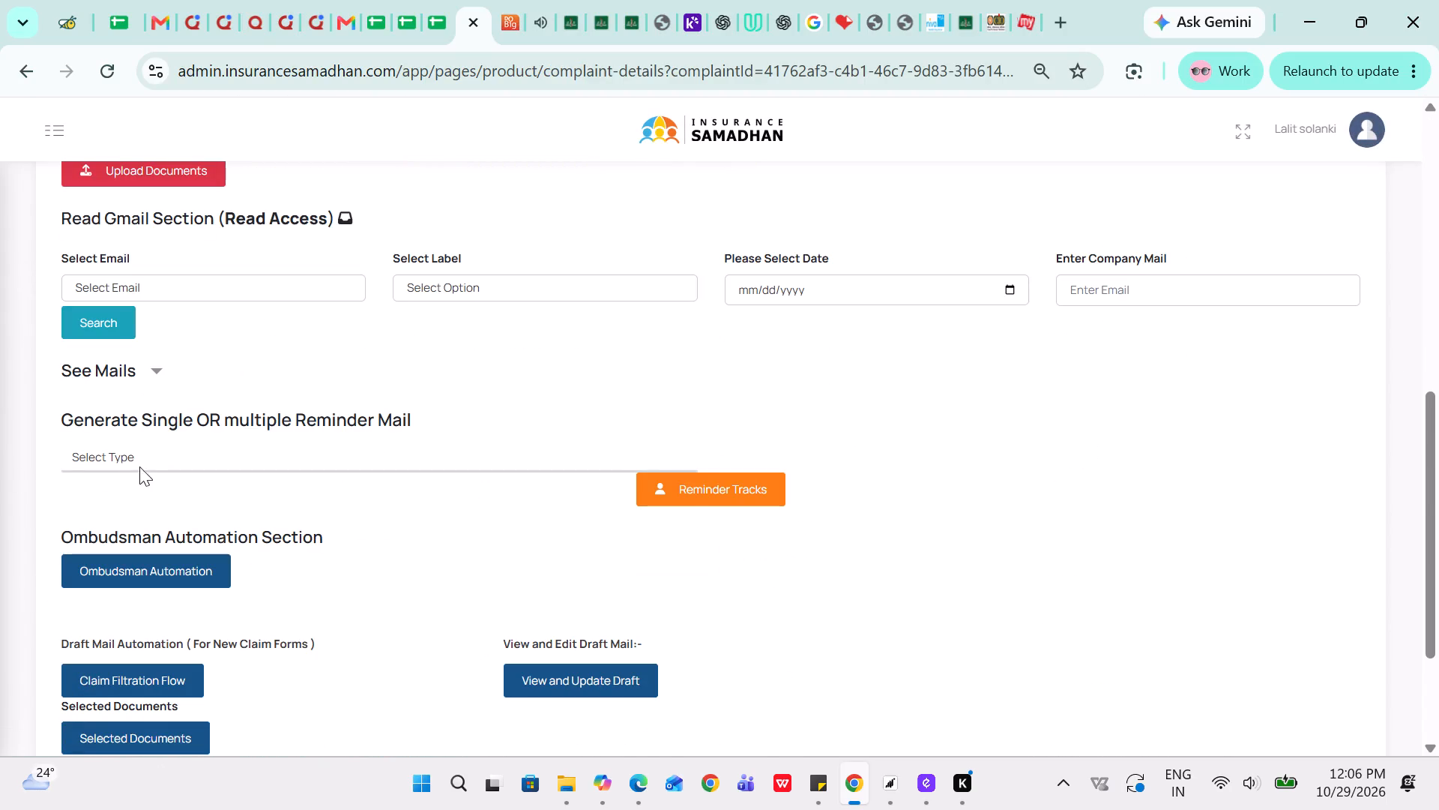
click(142, 462)
click(154, 509)
scroll(250, 482, down, 1)
click(189, 689)
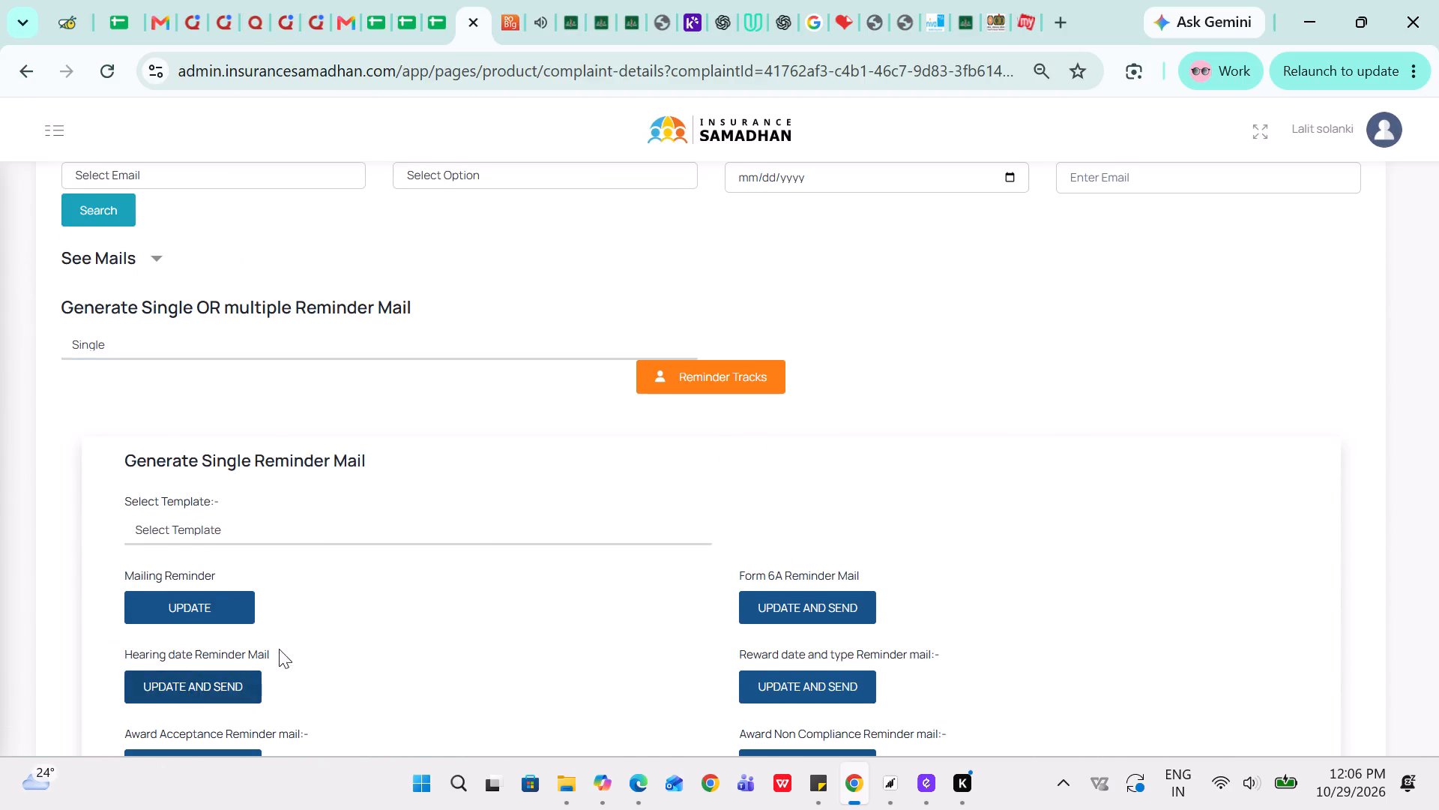
scroll(543, 520, down, 9)
click(758, 721)
click(821, 196)
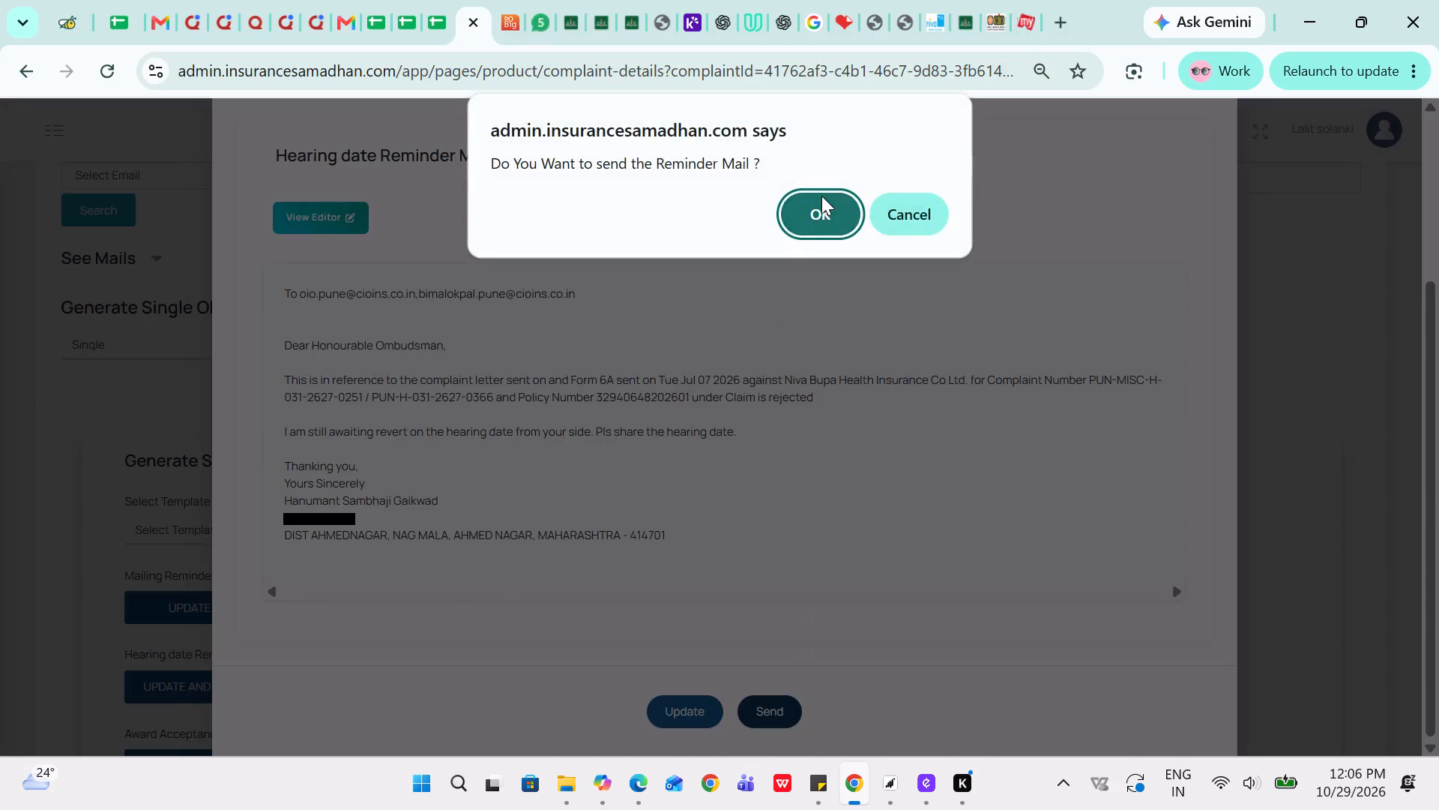
Copy the phone number from row 30 of the Oct 28 miss call sheet.
click(435, 0)
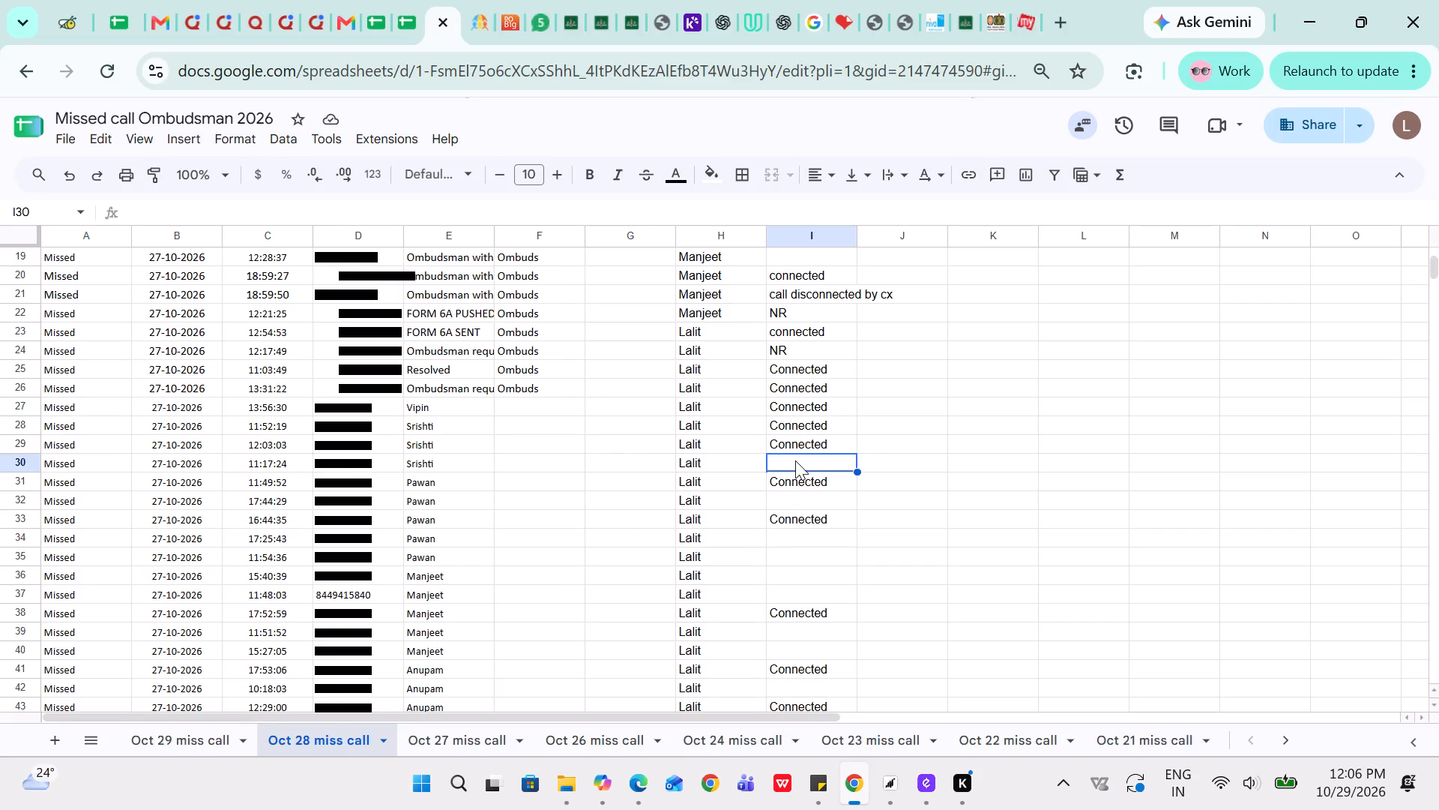
key(Left)
key(Left)
key(Left)
key(Left)
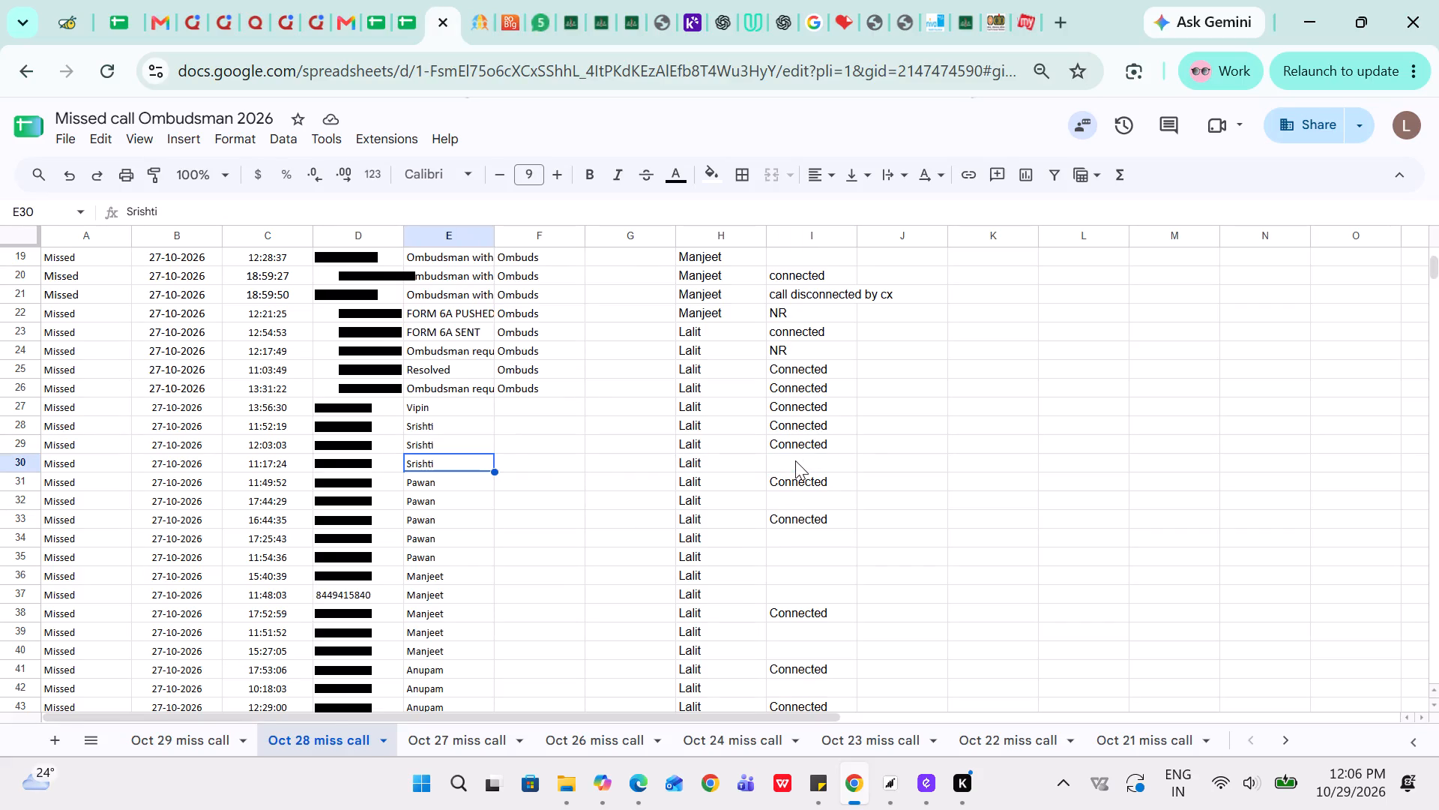
key(Left)
key(ctrl+c)
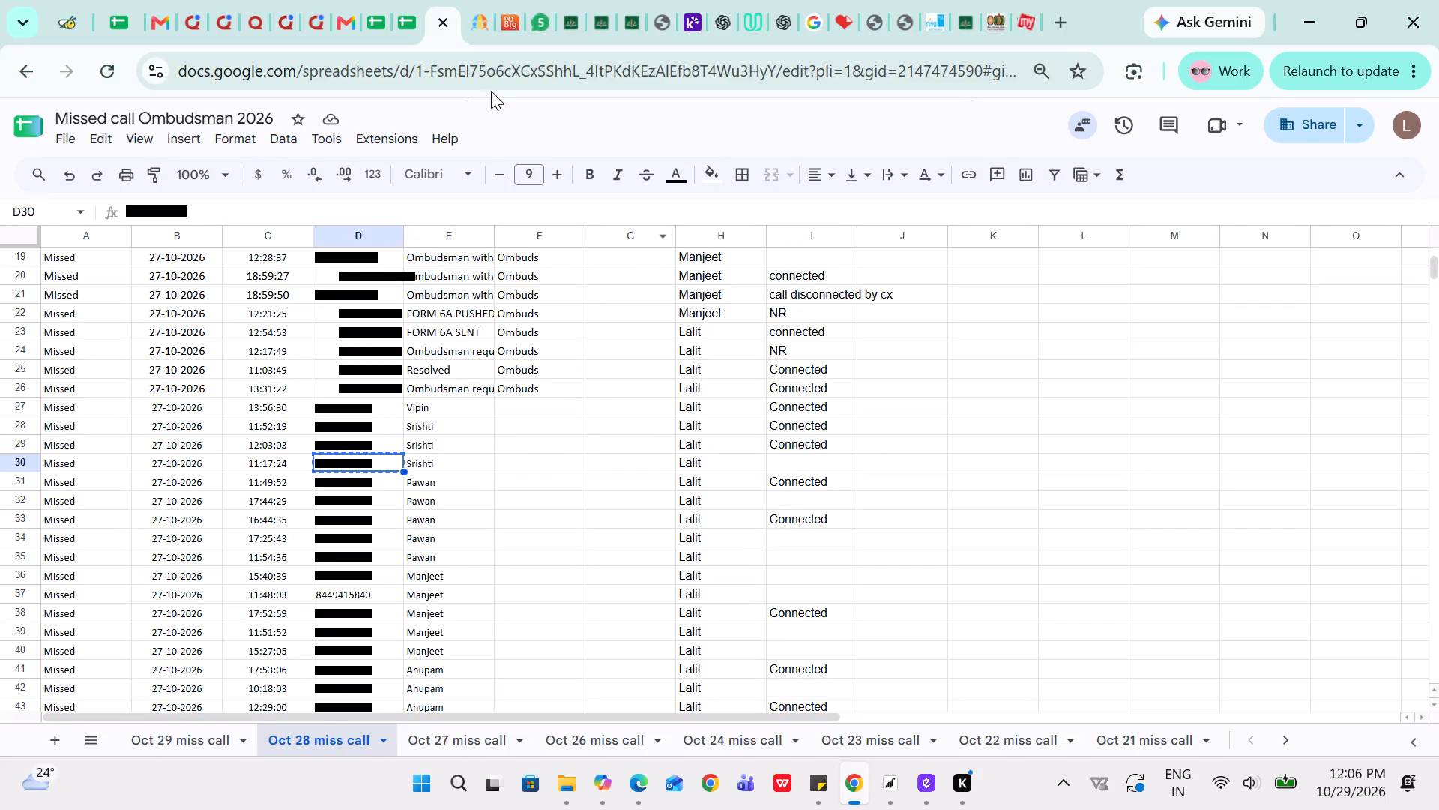
Return from the complaint's details to All Complaints and search for the copied phone number.
click(492, 0)
click(121, 333)
scroll(82, 257, up, 8)
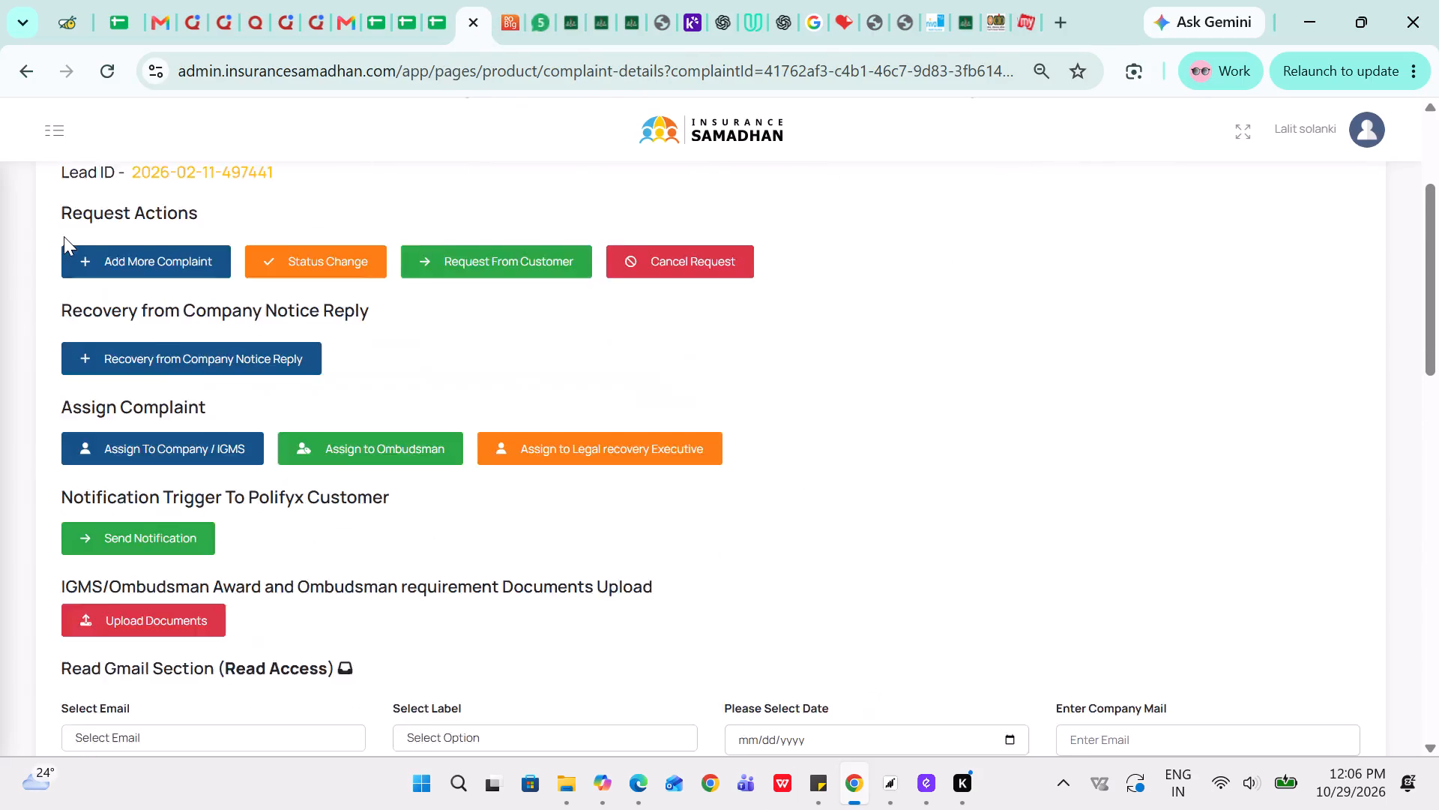
scroll(64, 236, up, 3)
click(52, 210)
drag(145, 339, 0, 344)
key(ctrl+v)
click(251, 336)
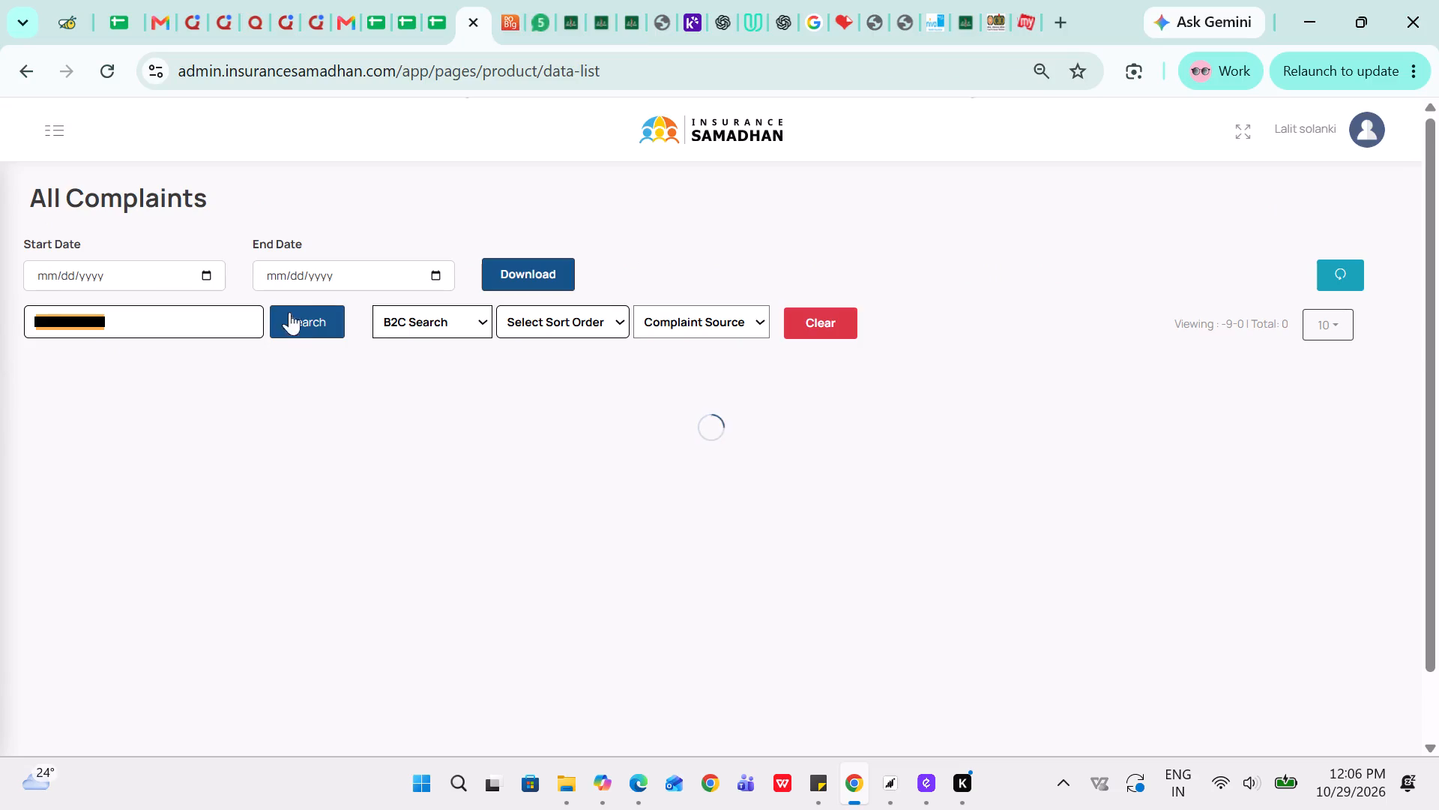
click(116, 336)
drag(169, 337, 0, 349)
key(ctrl+v)
click(246, 349)
click(322, 323)
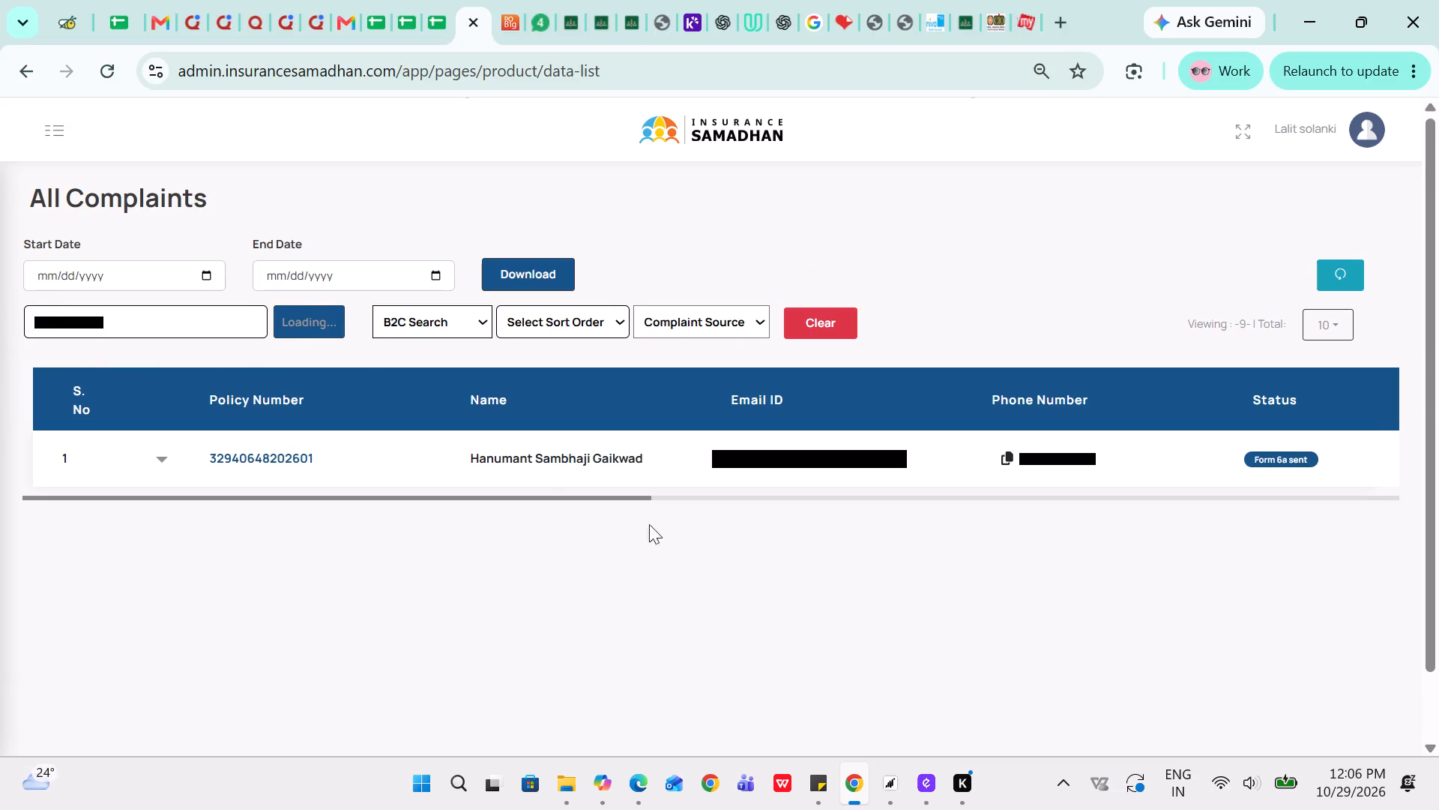
Open the communication log of the complaint found for row 30's number, review its past entries and close it.
click(752, 583)
click(980, 458)
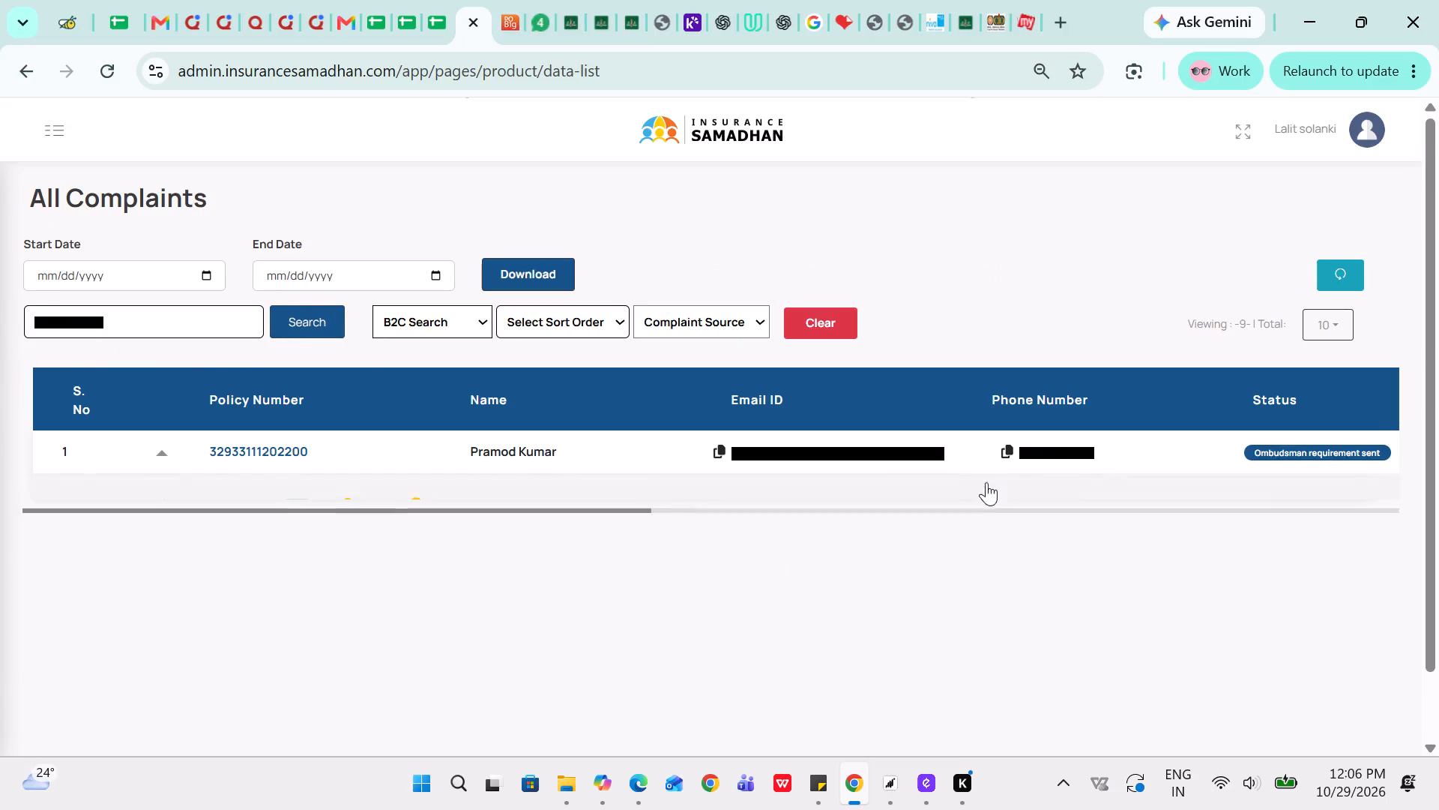
click(1034, 504)
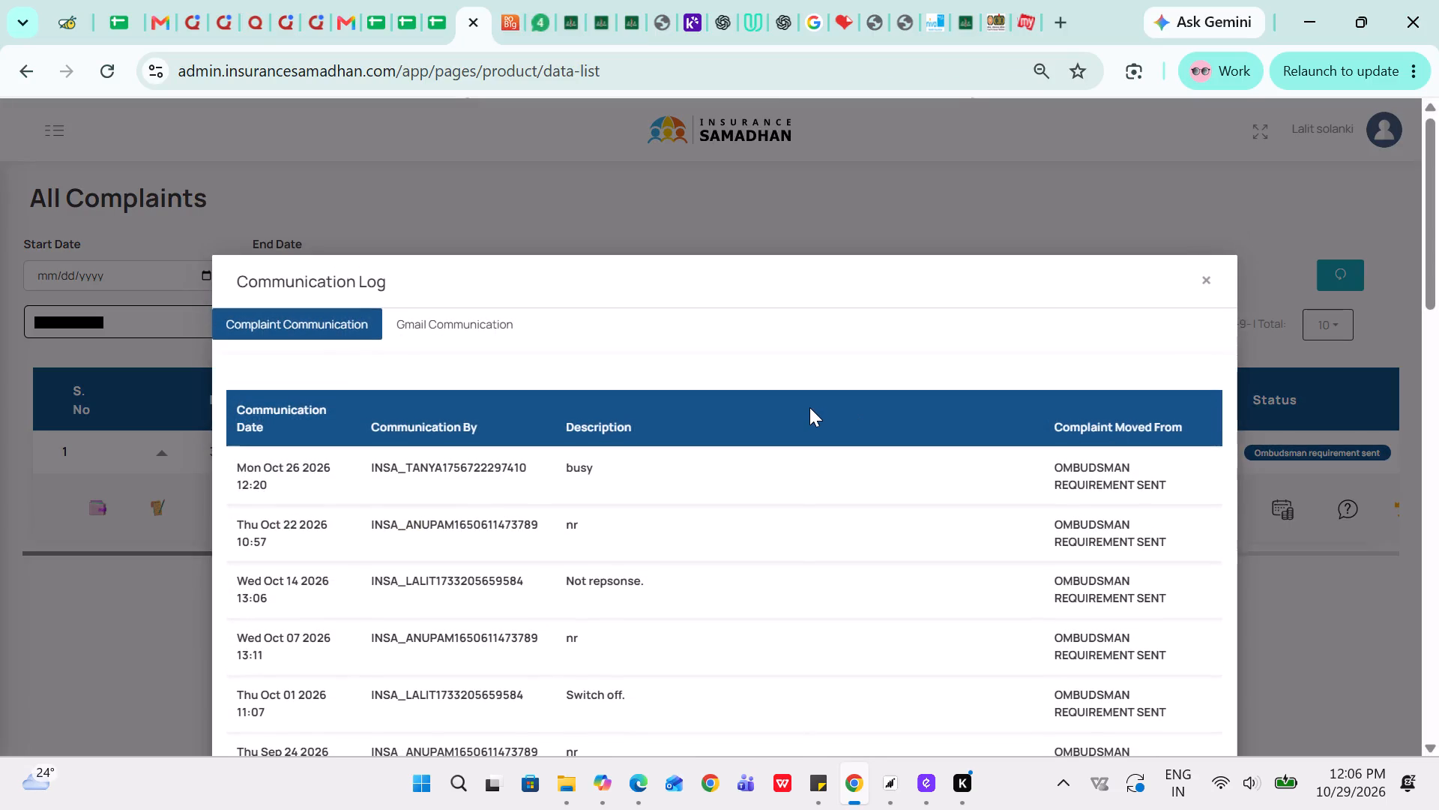
click(677, 180)
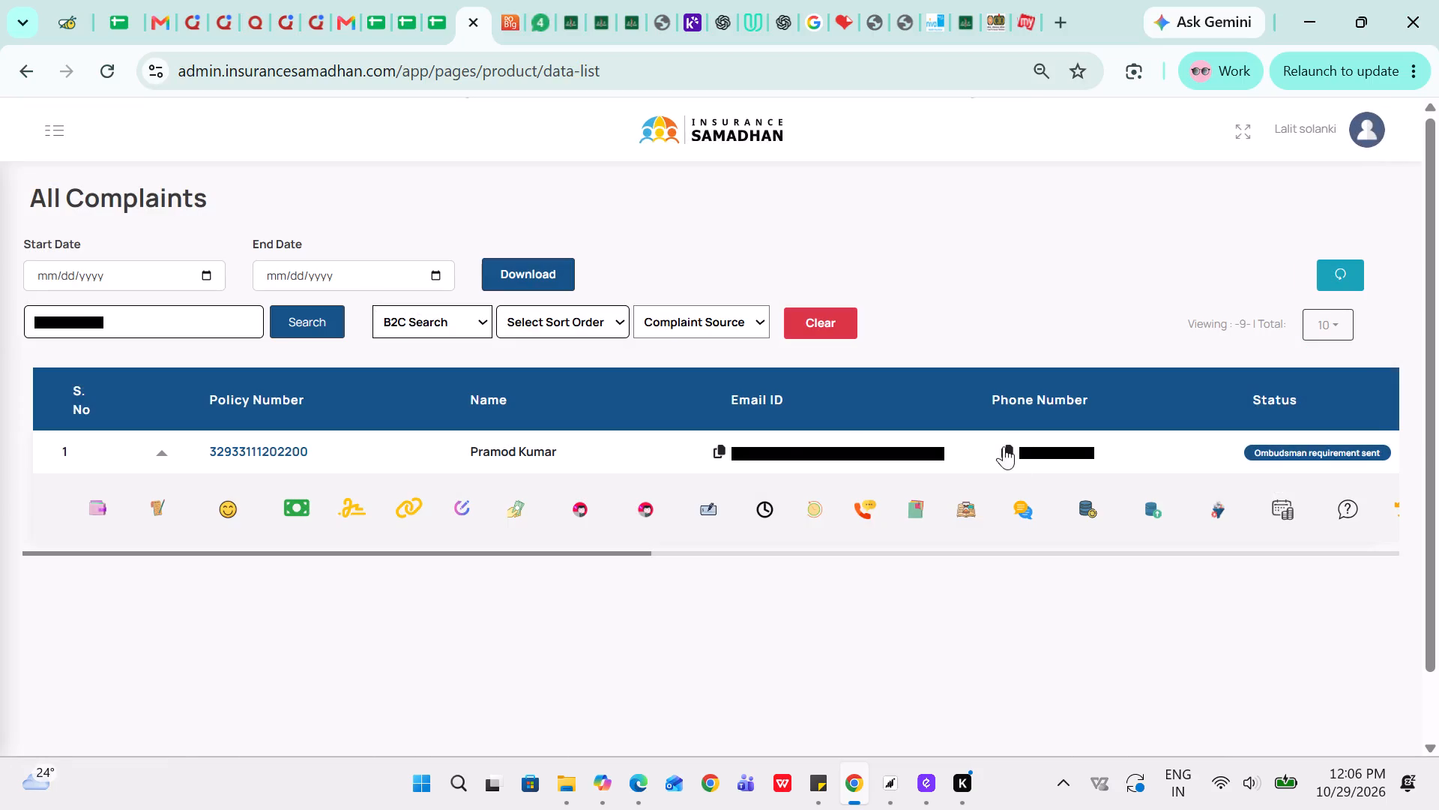
Copy the phone number from the found complaint and call it from the Smartflo dialer.
click(996, 445)
click(1010, 451)
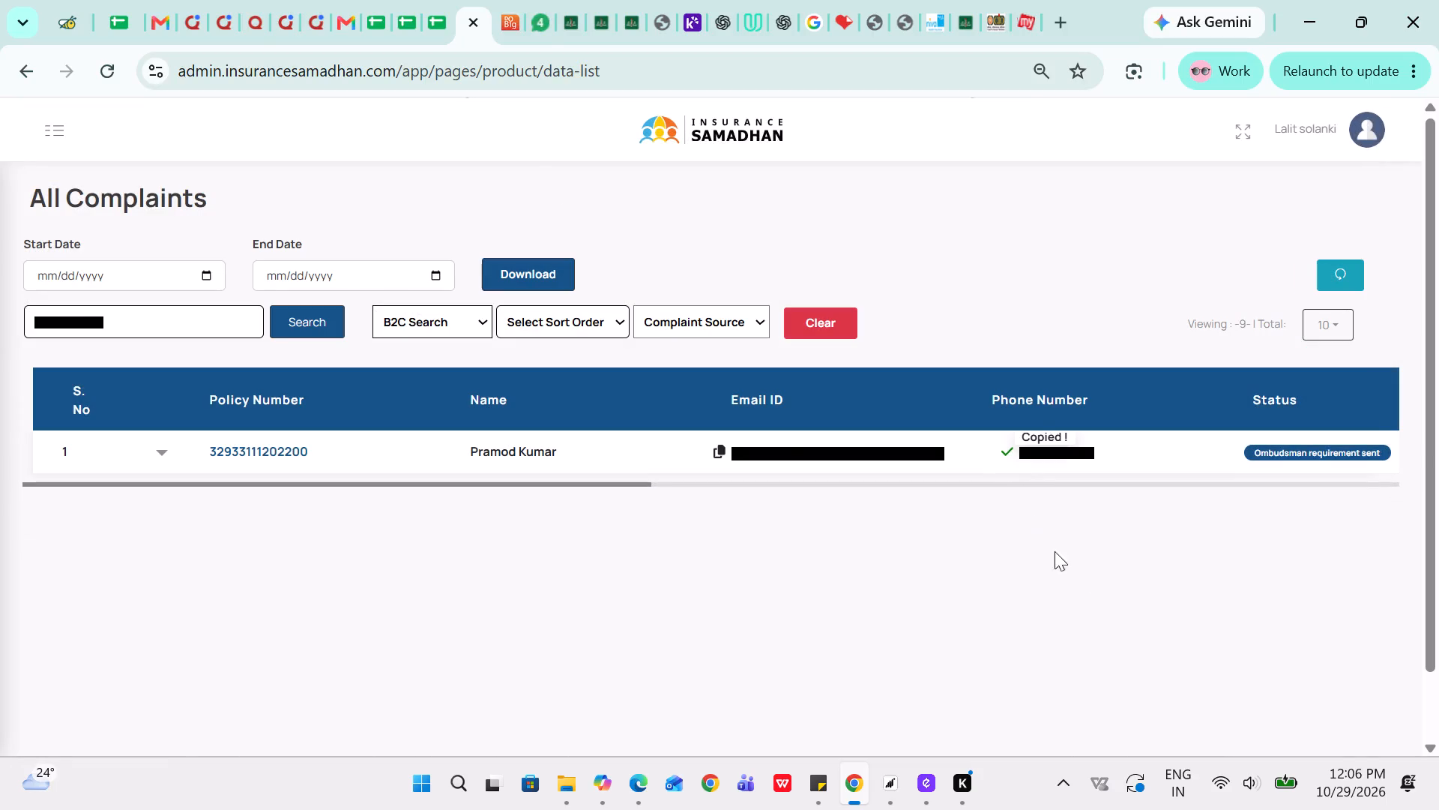
click(504, 0)
double_click(639, 249)
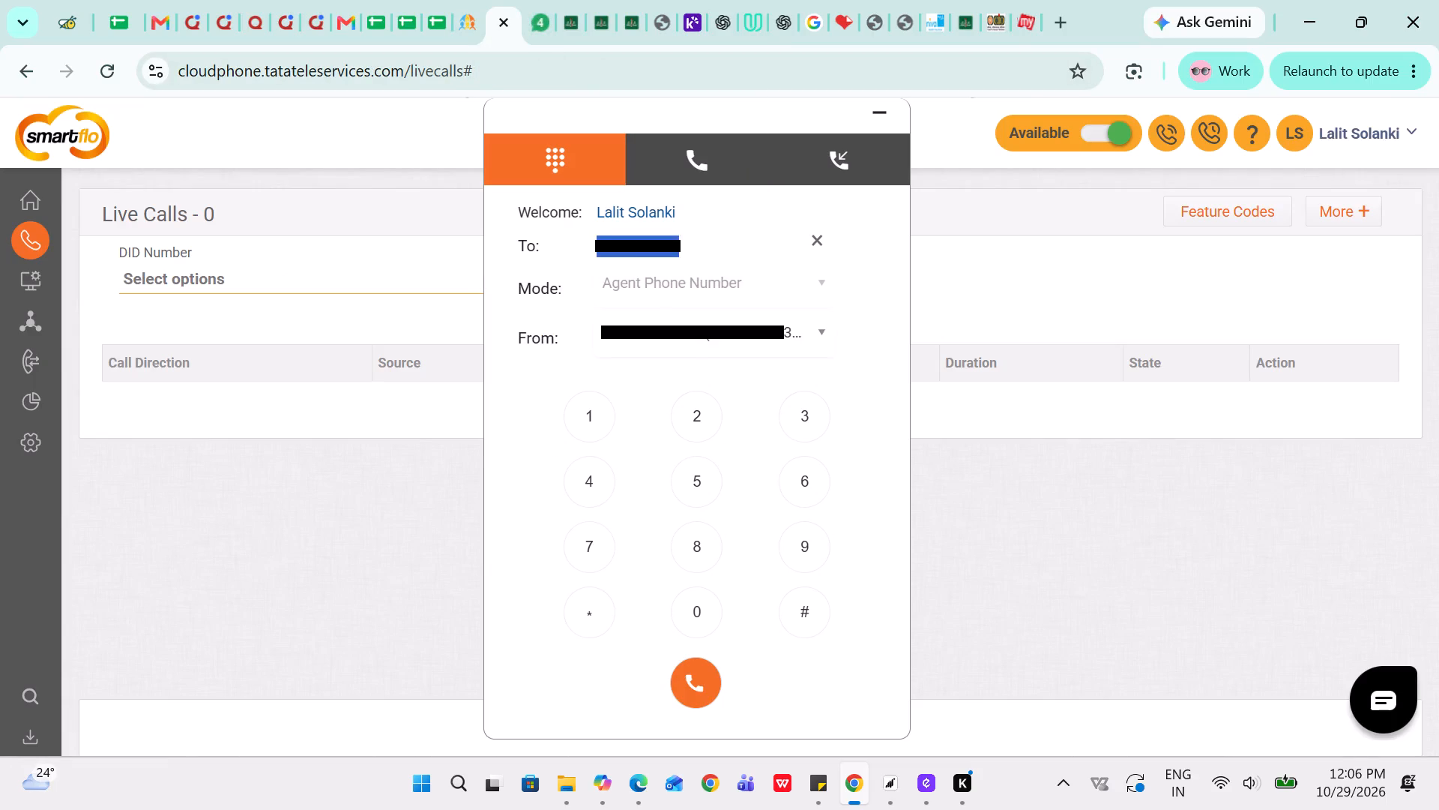
key(ctrl+v)
click(689, 684)
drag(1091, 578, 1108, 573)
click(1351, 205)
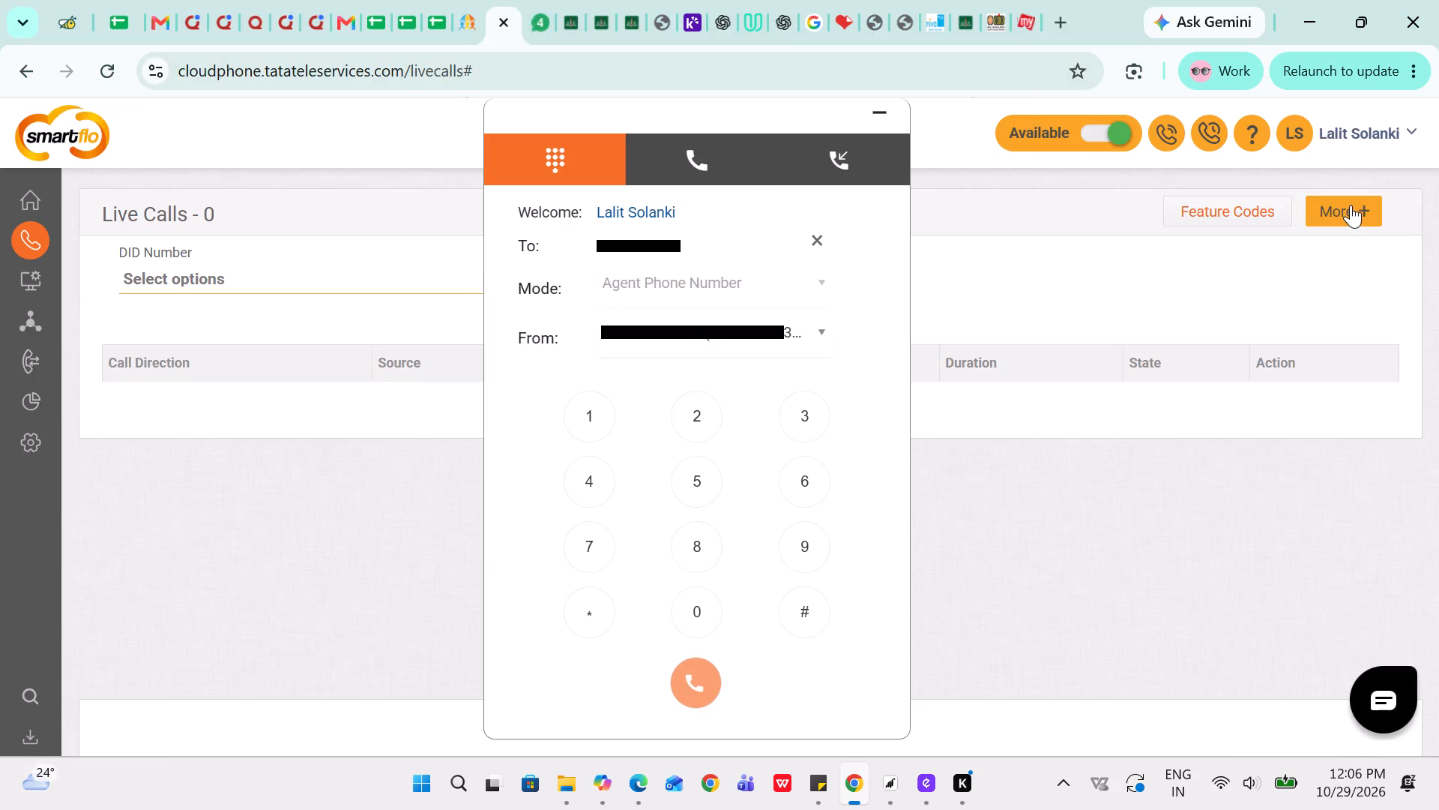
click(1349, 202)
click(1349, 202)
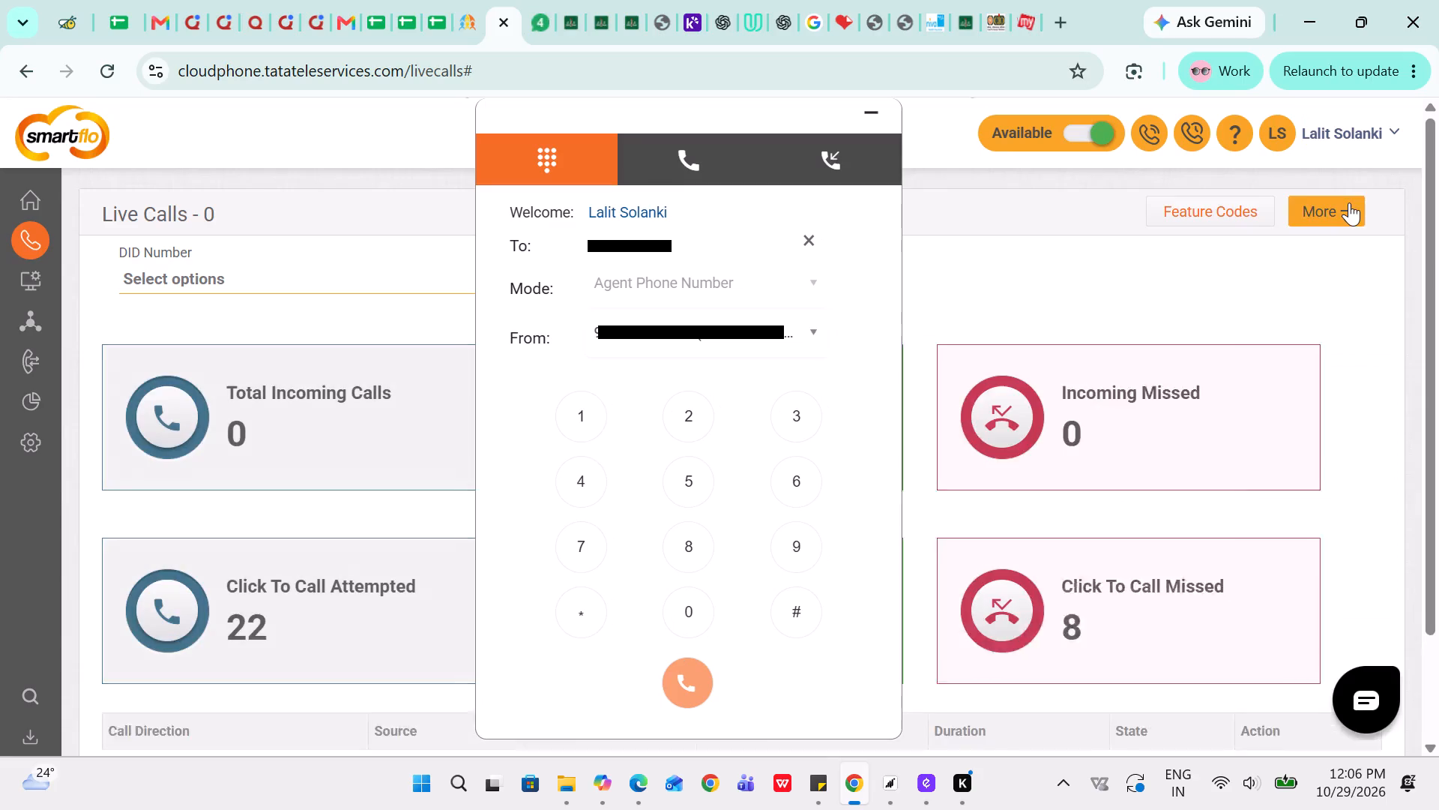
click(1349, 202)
Switch back to the Oct 28 miss call sheet and locate row 30's call result cell.
click(471, 0)
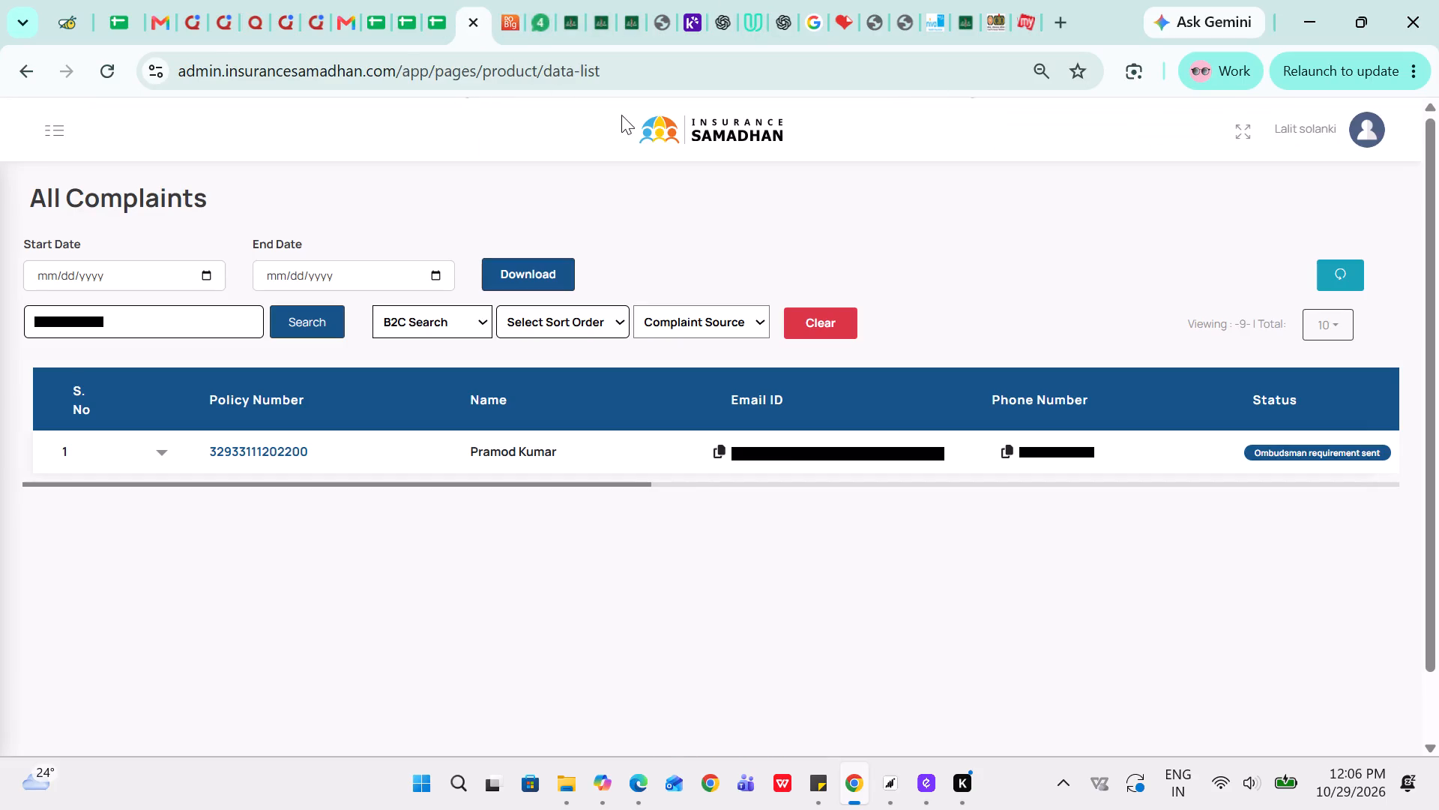
click(1167, 634)
click(426, 0)
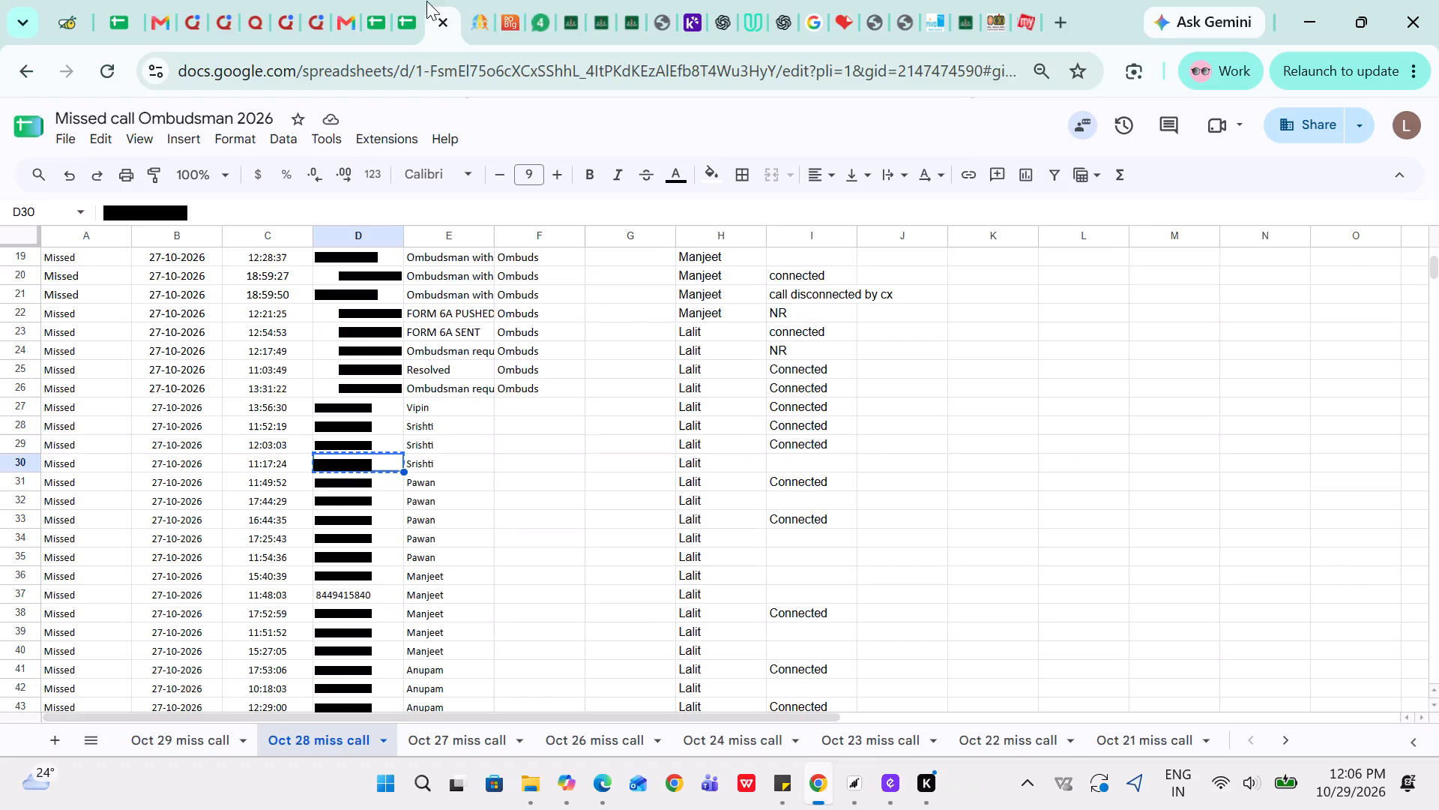
scroll(759, 428, down, 1)
scroll(761, 430, up, 1)
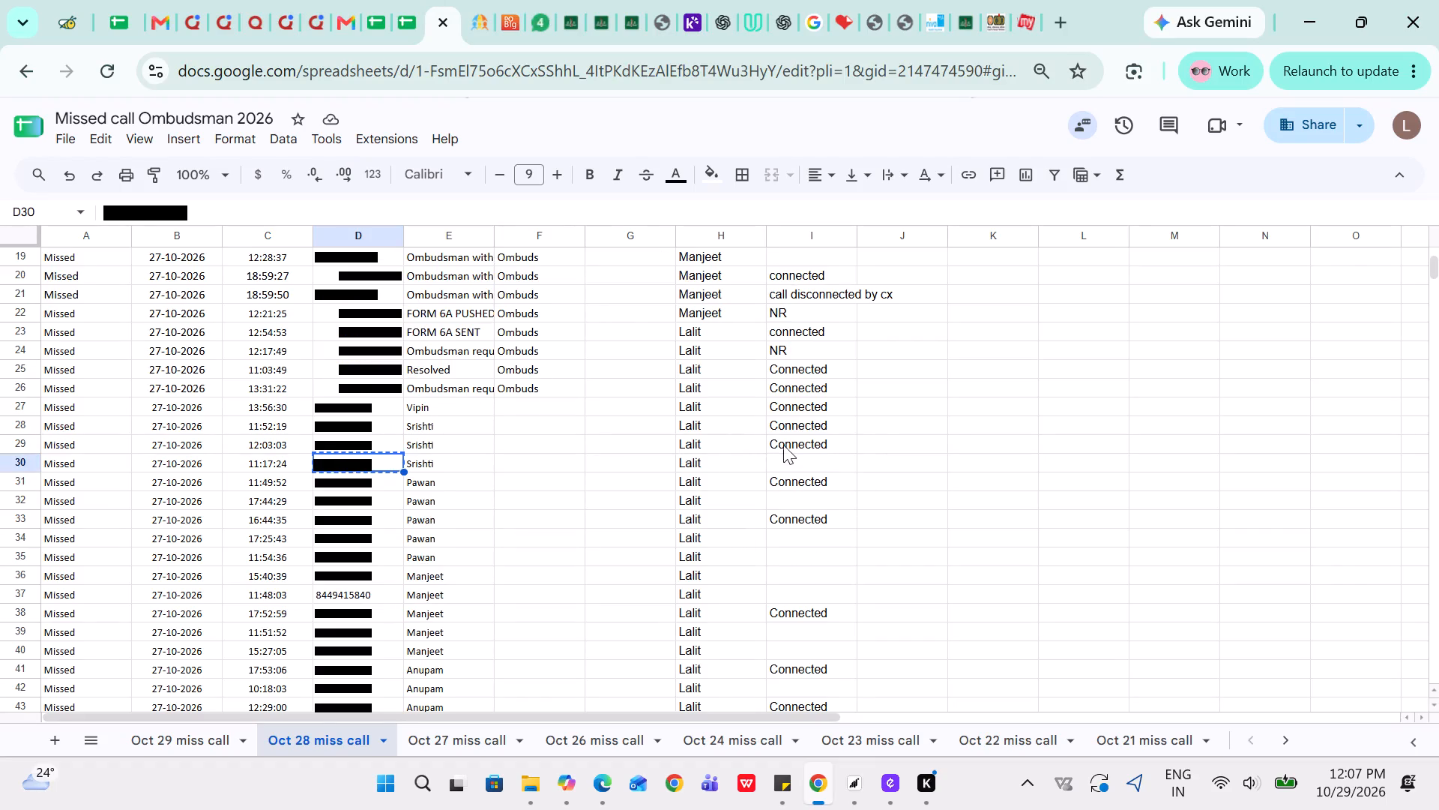
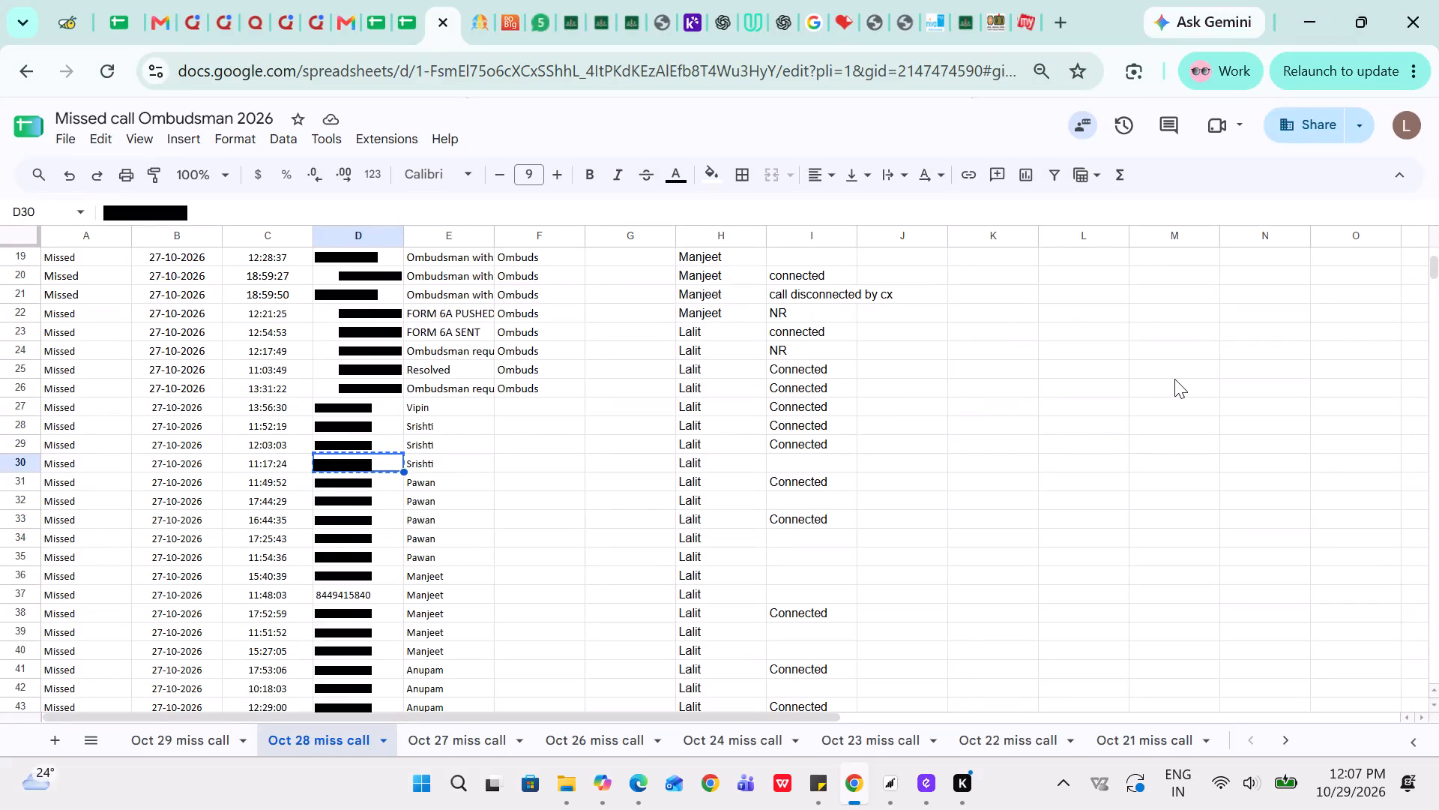
Record NR as the call result for row 30 in the Oct 28 miss call sheet.
key(Right)
key(Right)
key(Right)
key(Right)
key(Right)
text(NR)
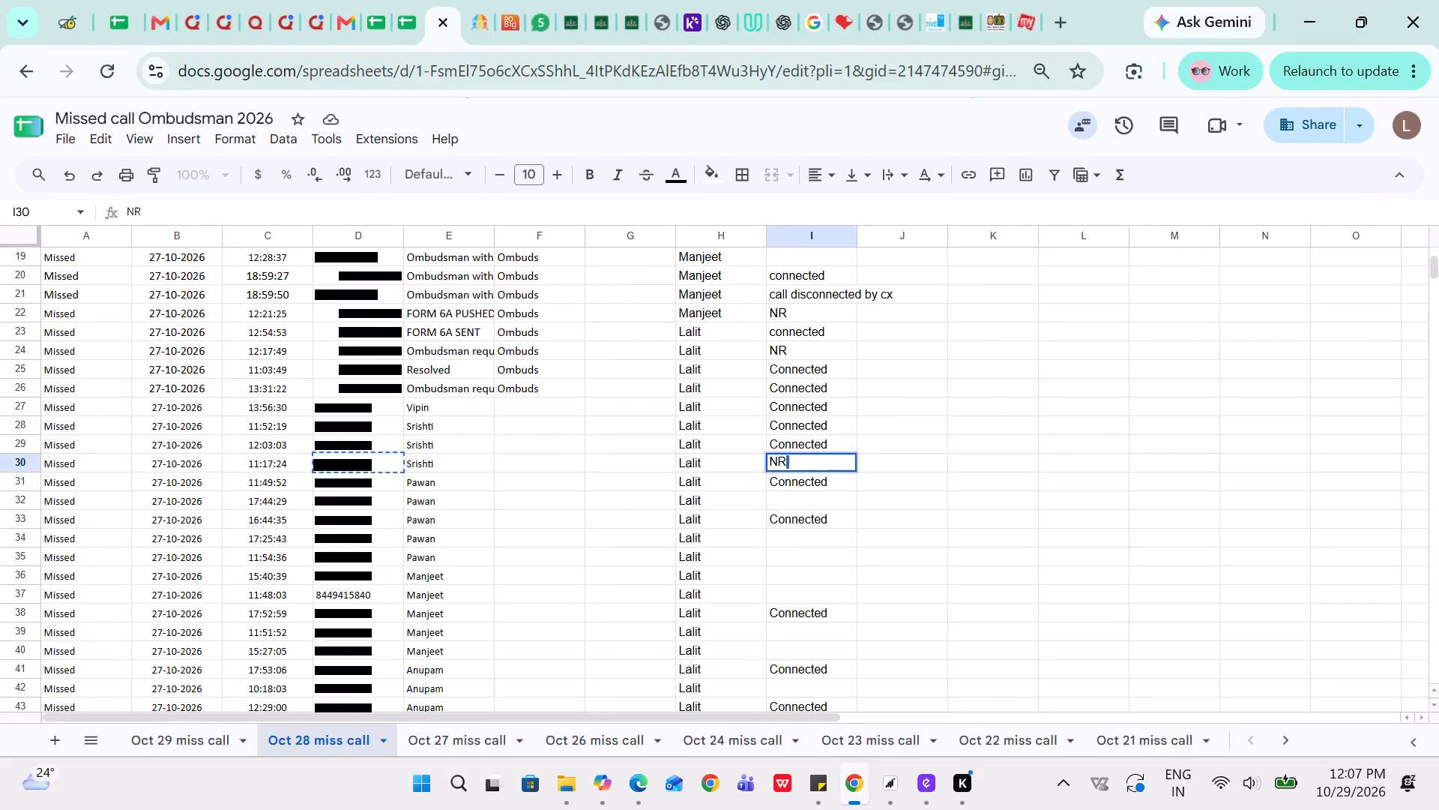
key(Return)
Copy the phone number of row 32, the next caller without a call result.
key(Down)
key(Left)
key(Left)
key(Left)
key(Left)
key(Left)
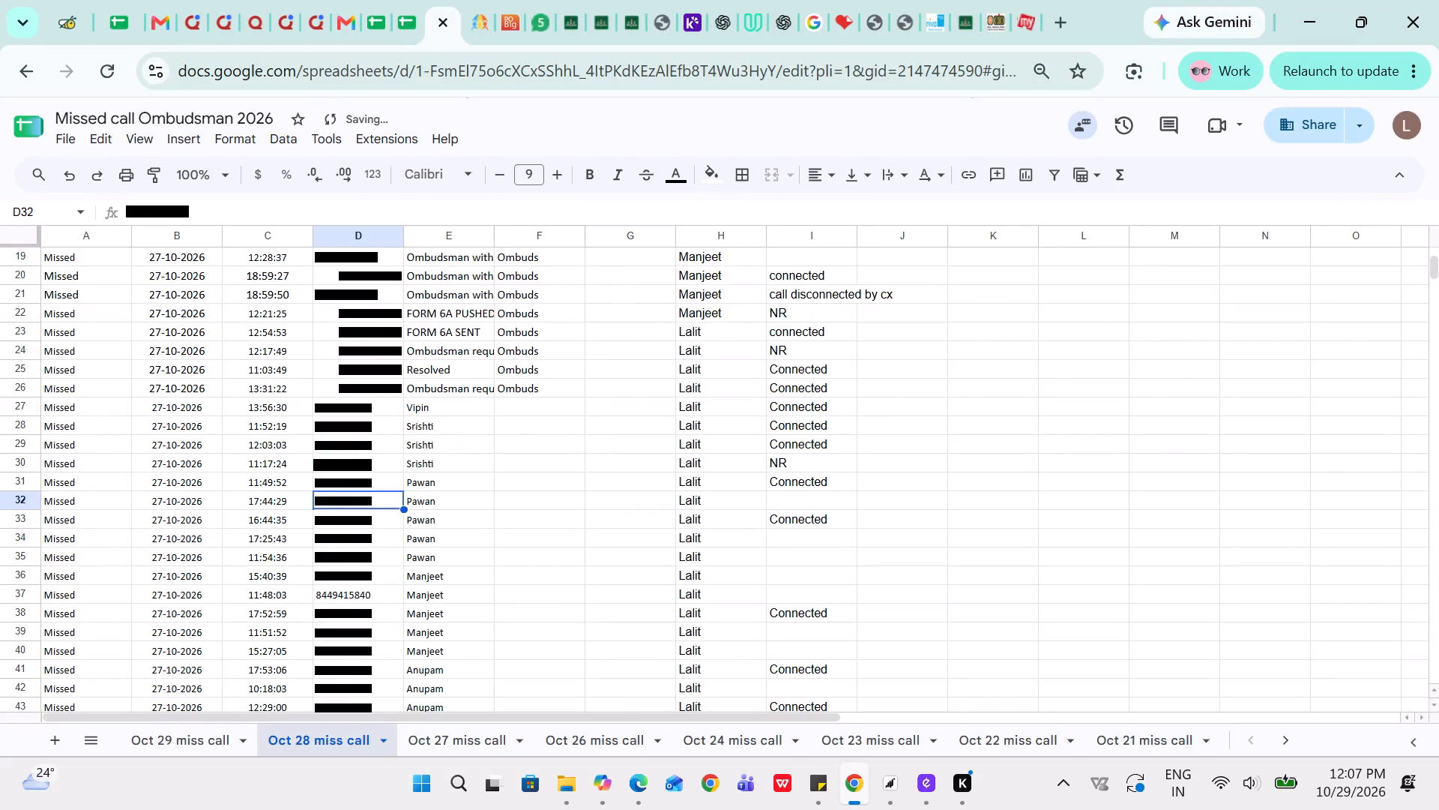
key(ctrl+c)
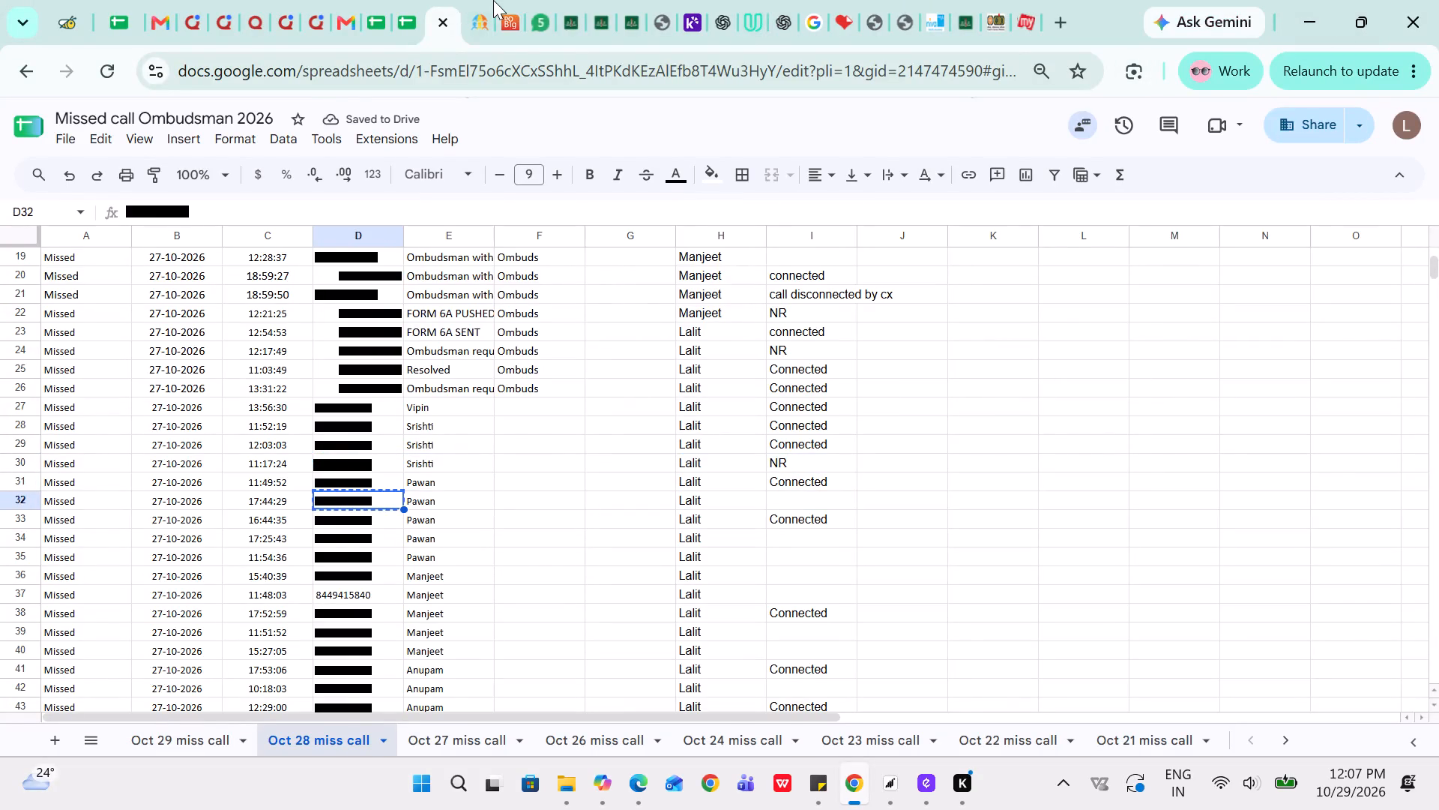
Switch to All Complaints and save the comment NR, dated 10/29/2026, in the communication log of row 30's complaint.
click(494, 0)
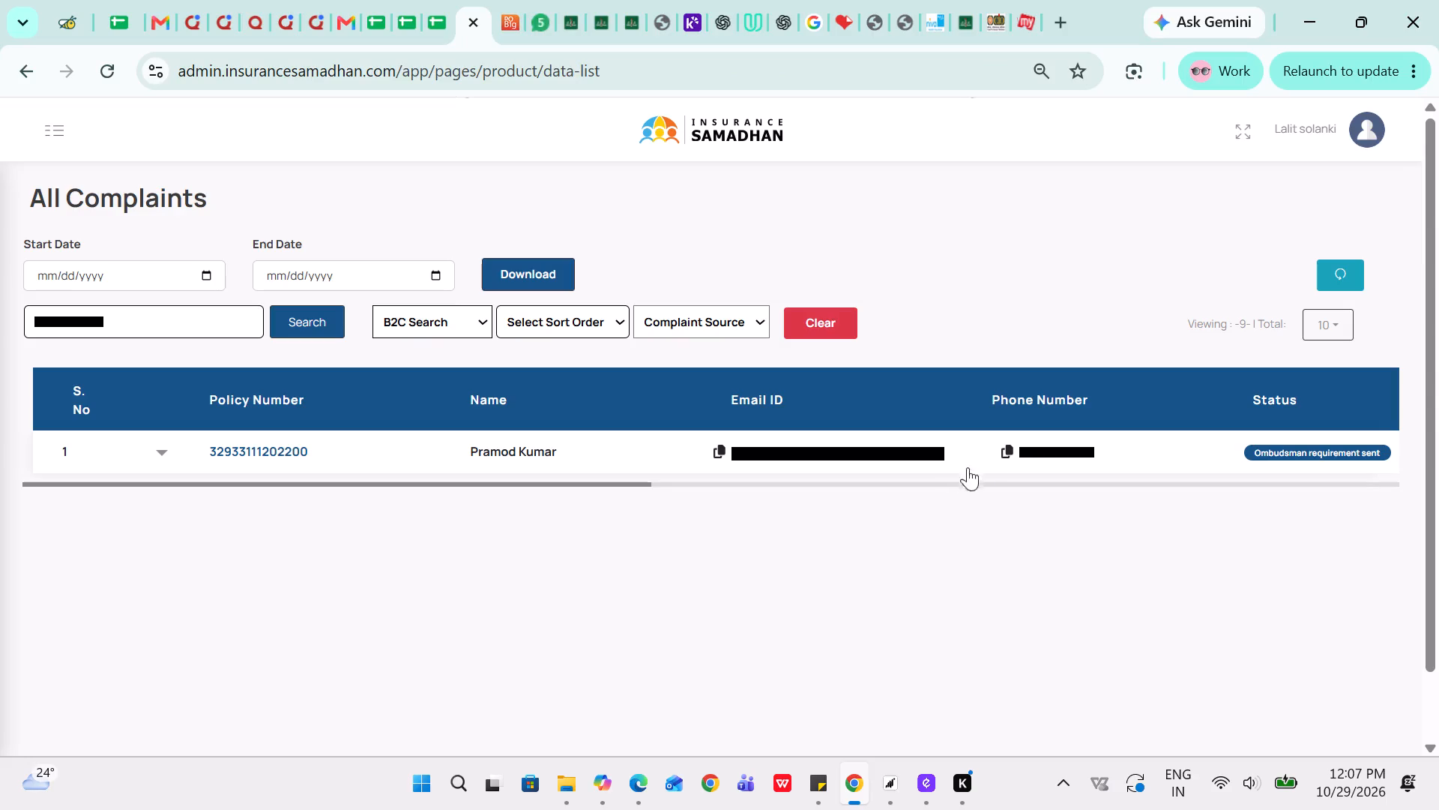
click(986, 457)
click(1027, 514)
scroll(642, 514, down, 6)
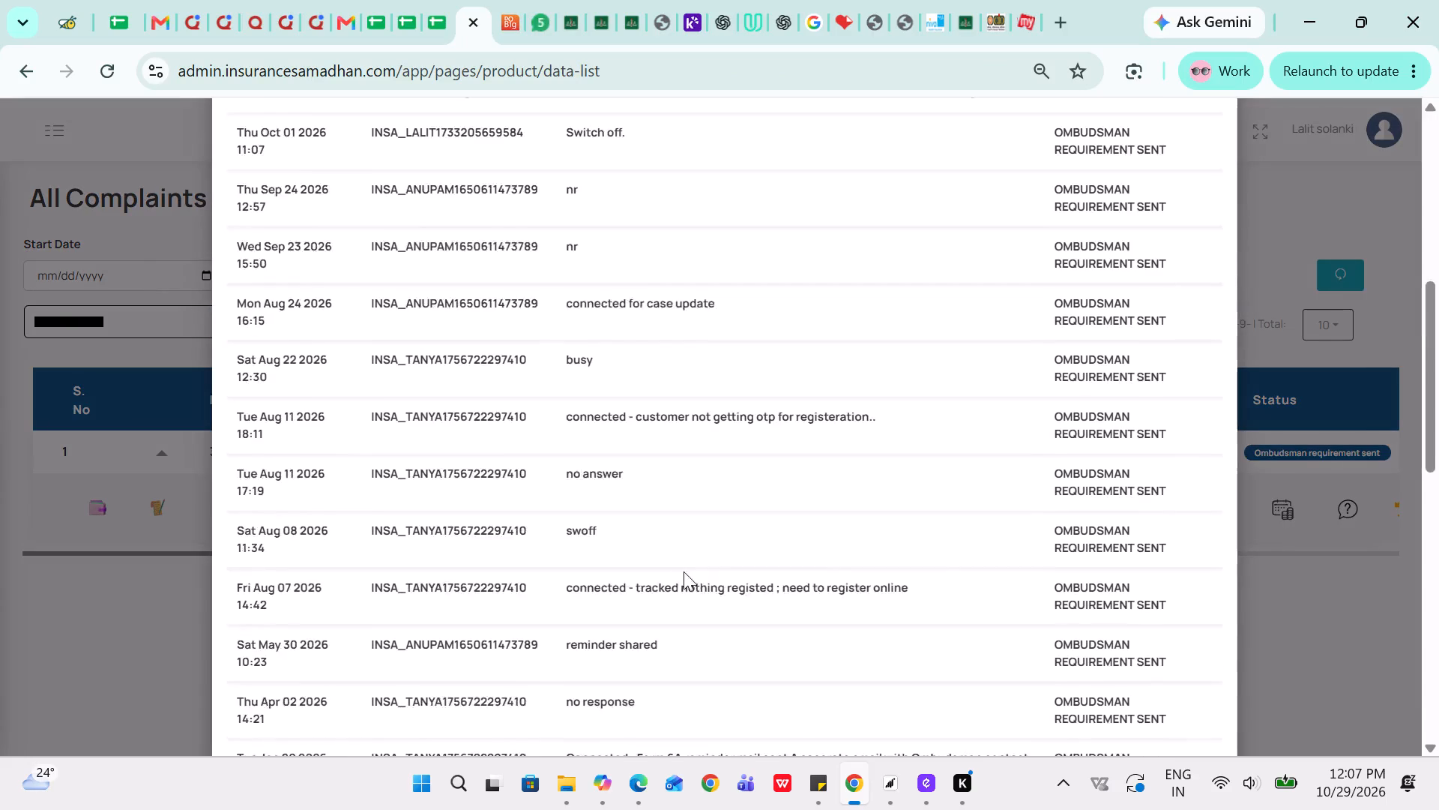
scroll(684, 571, down, 15)
click(840, 712)
click(737, 518)
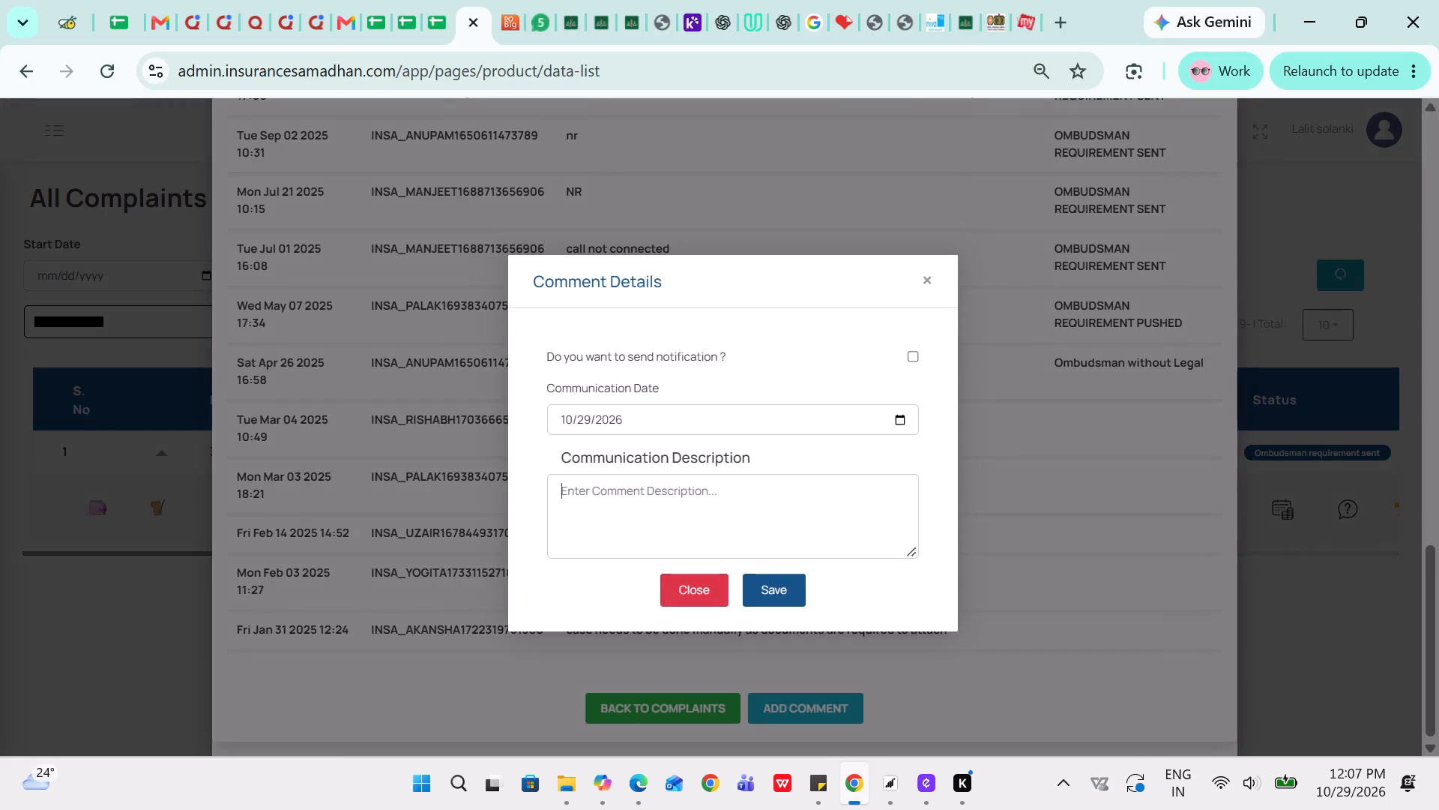
text(NR)
click(767, 586)
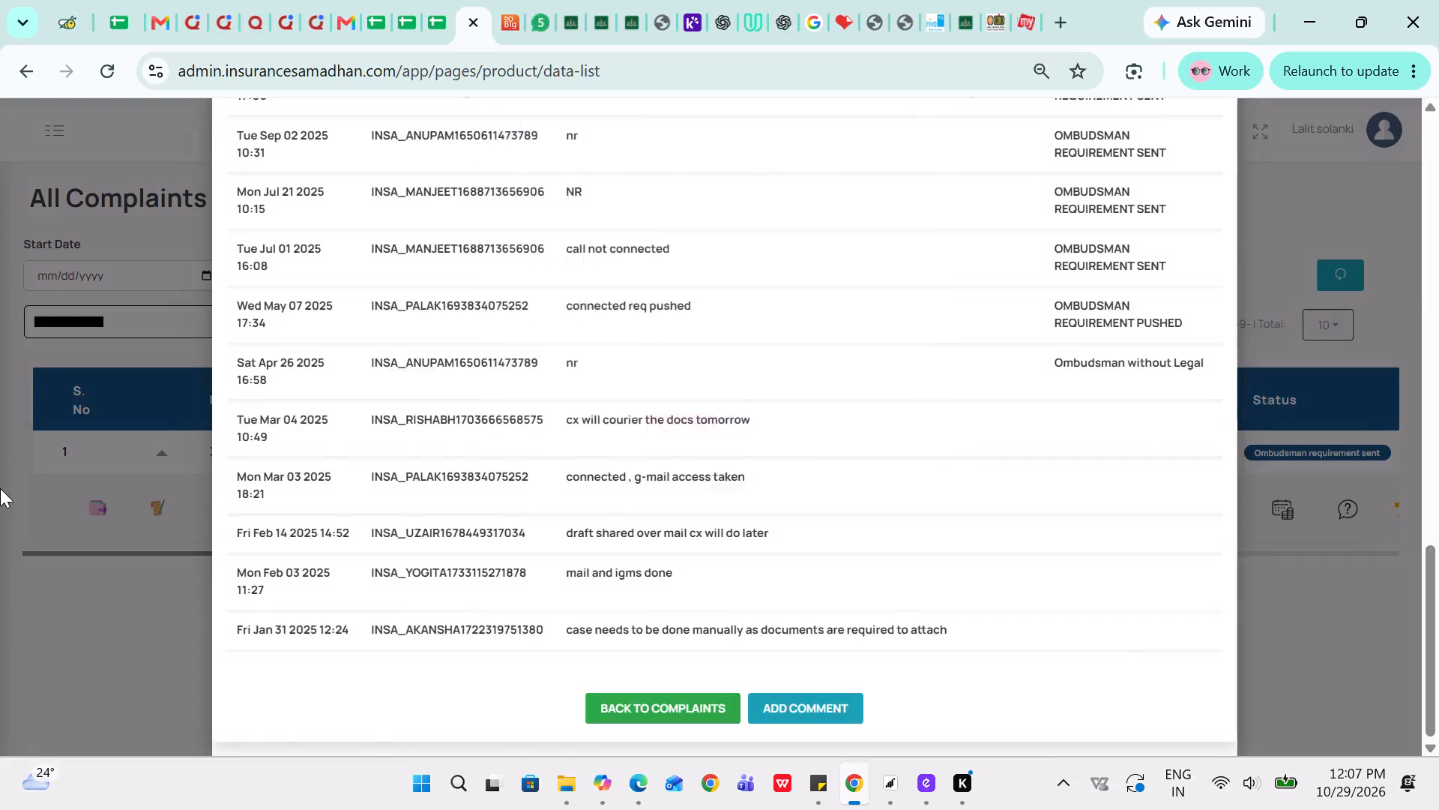
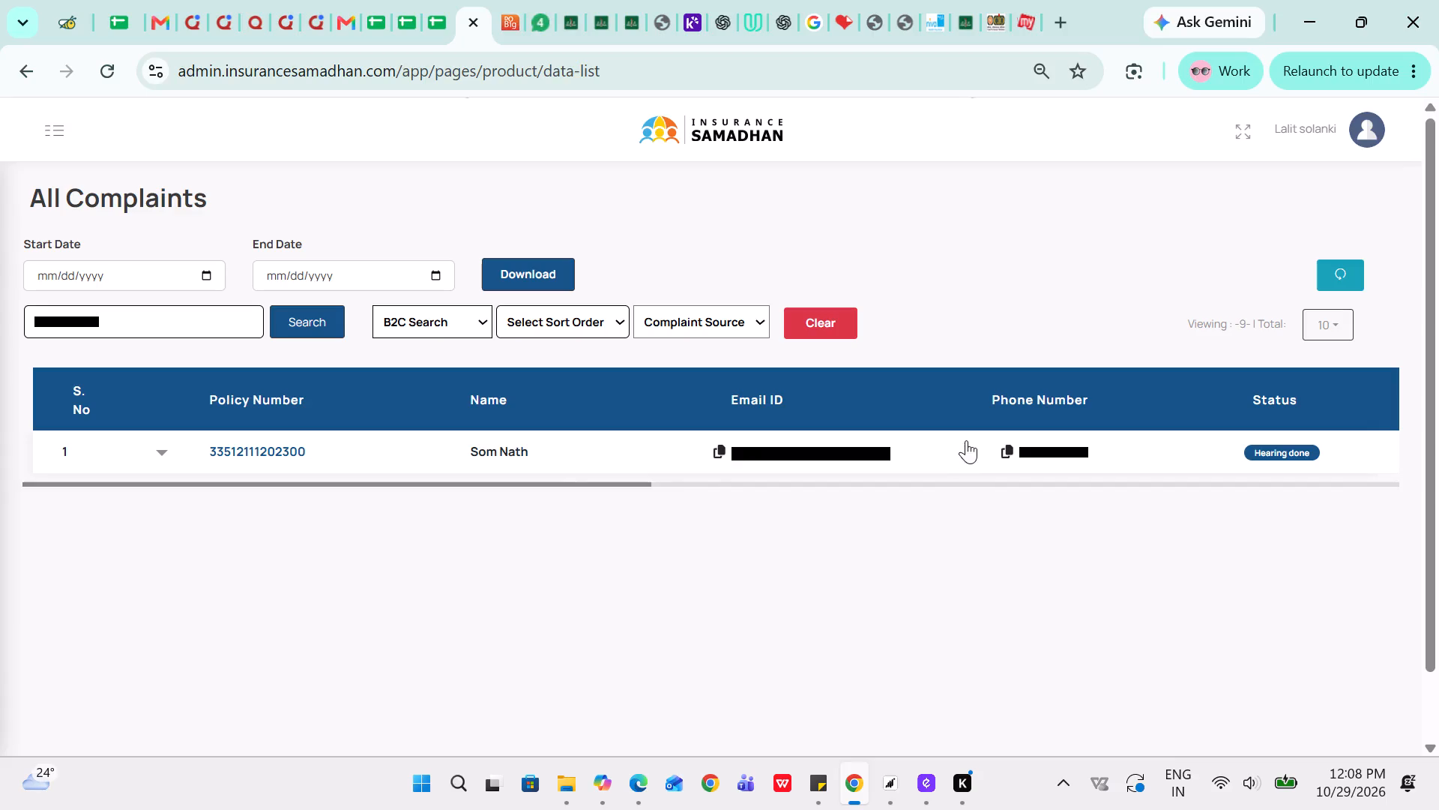
Review the status history of the complaint found in All Complaints, through to its latest stages.
click(814, 502)
scroll(842, 529, down, 8)
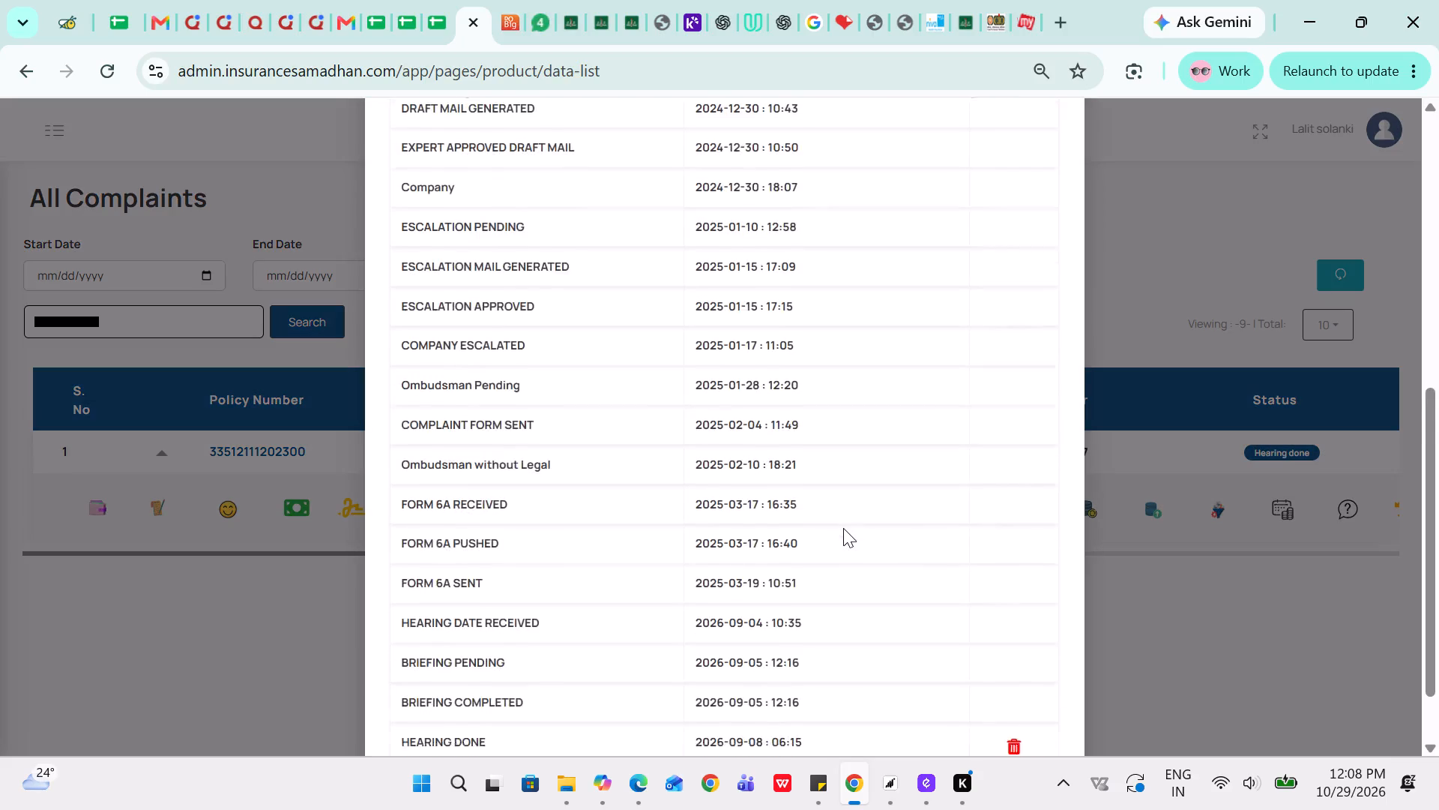
scroll(843, 528, down, 14)
click(1216, 649)
Open the complaint's full record and examine its Ombudsman section, including the hearing date and time, and its Complaint Details form.
click(270, 443)
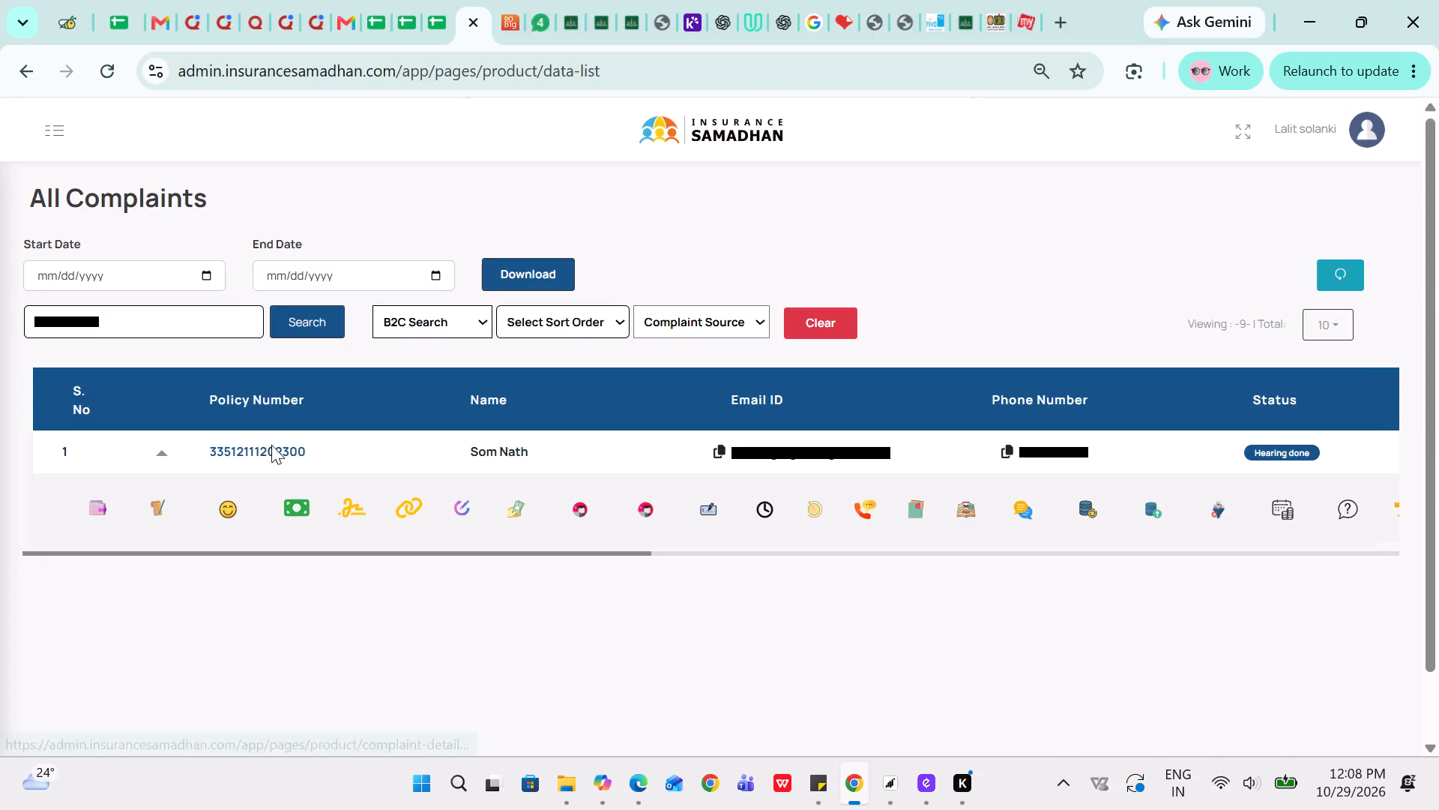
click(413, 253)
scroll(409, 290, down, 9)
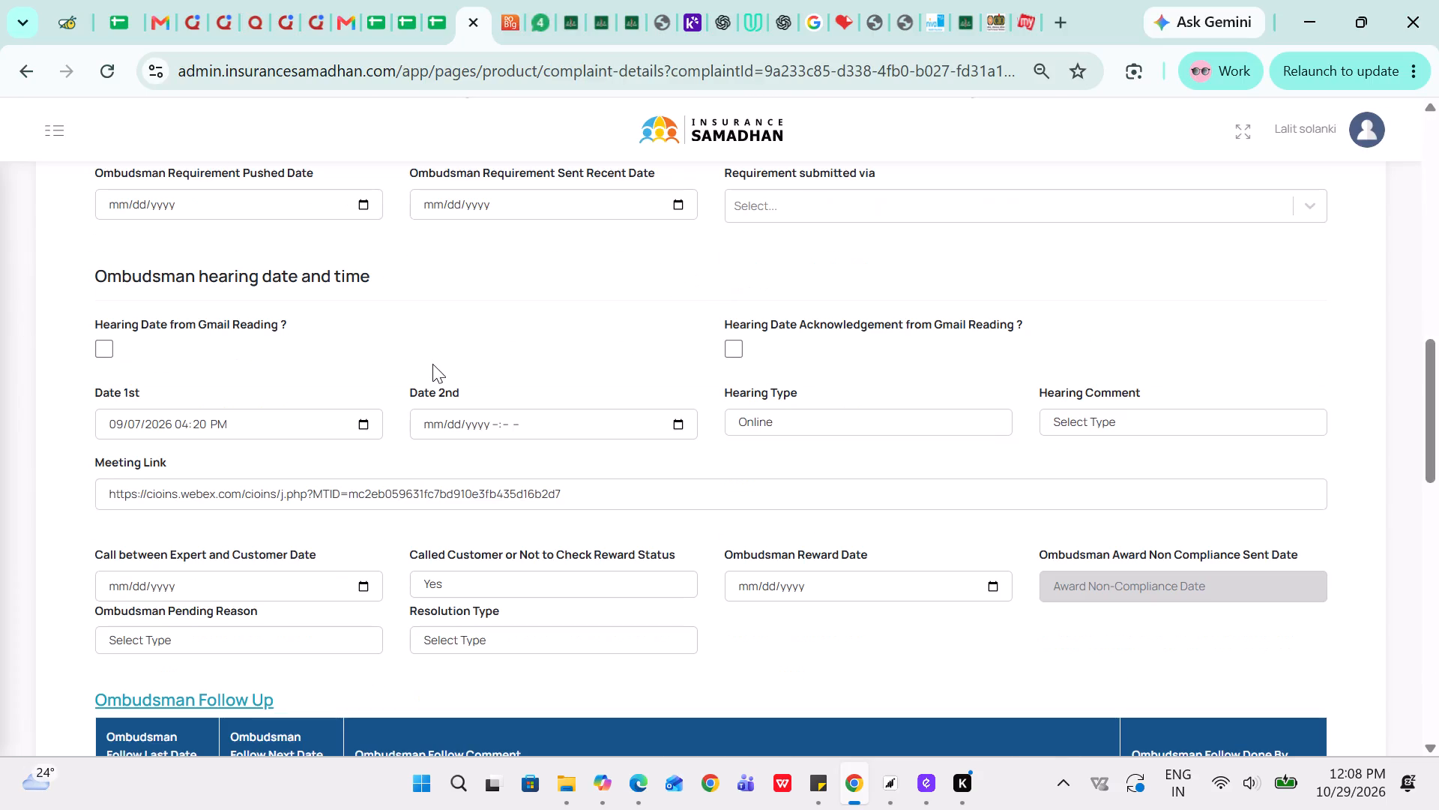
scroll(494, 404, up, 12)
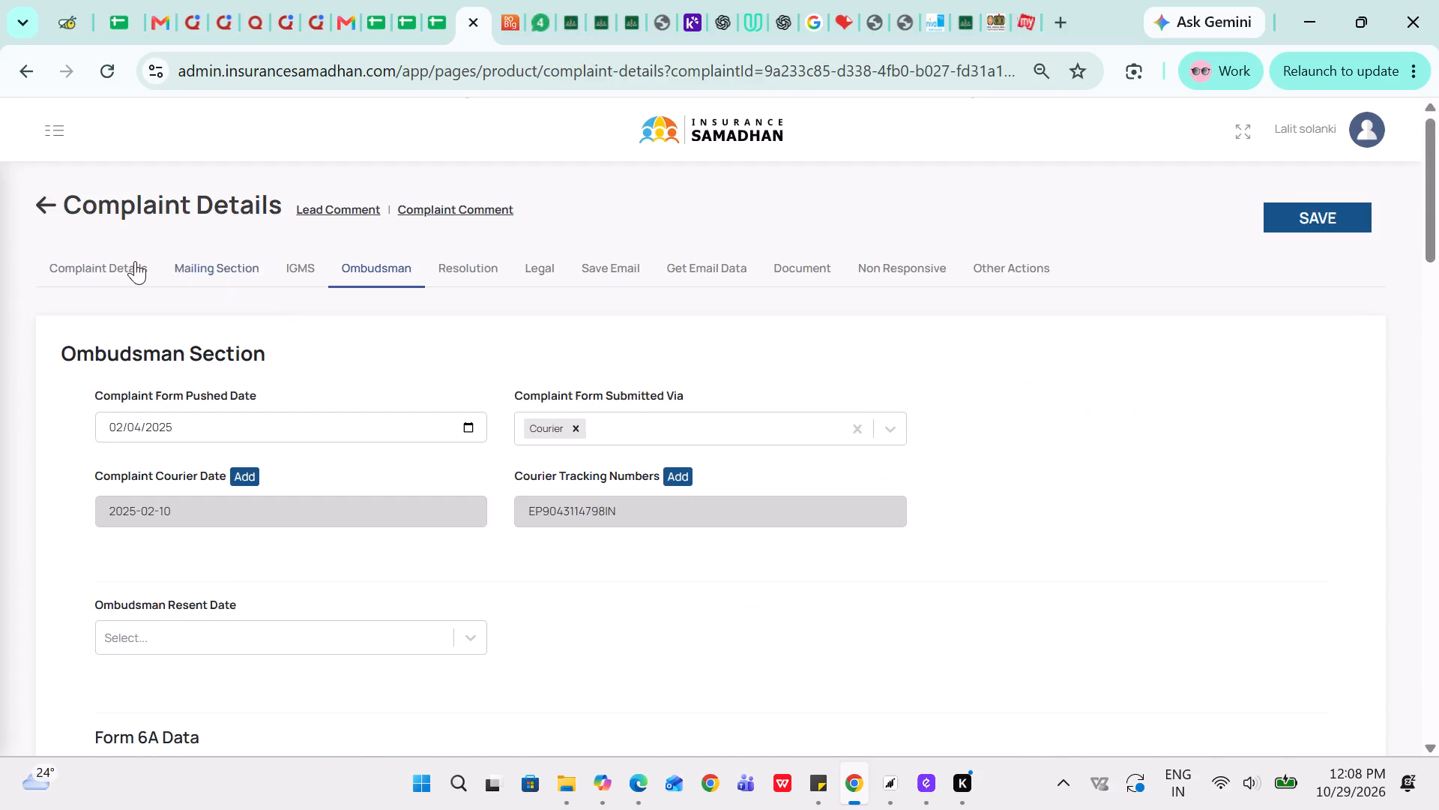
click(116, 261)
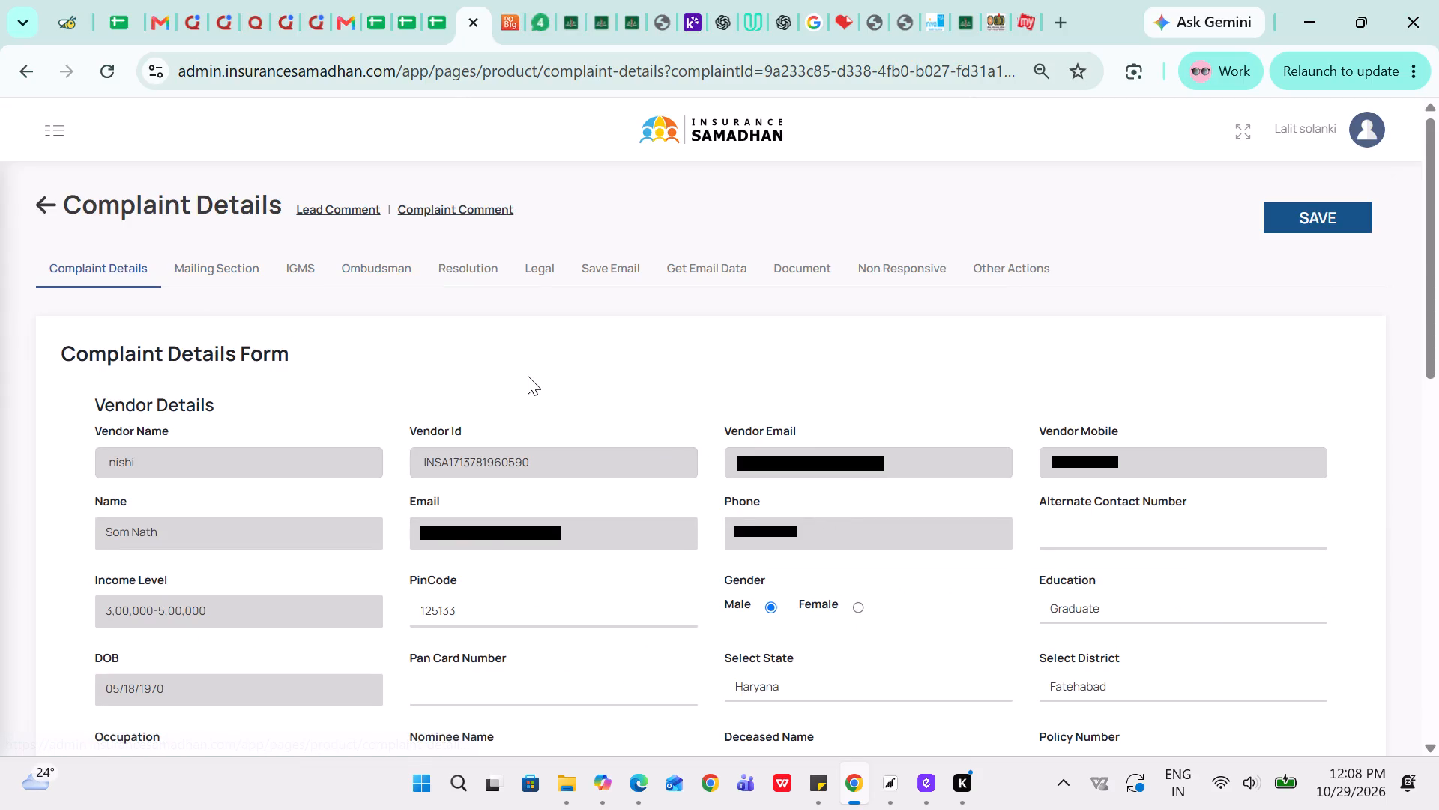
Review the complaint's communication log from its Complaint Details page, and close it when done.
drag(631, 537, 355, 516)
click(500, 210)
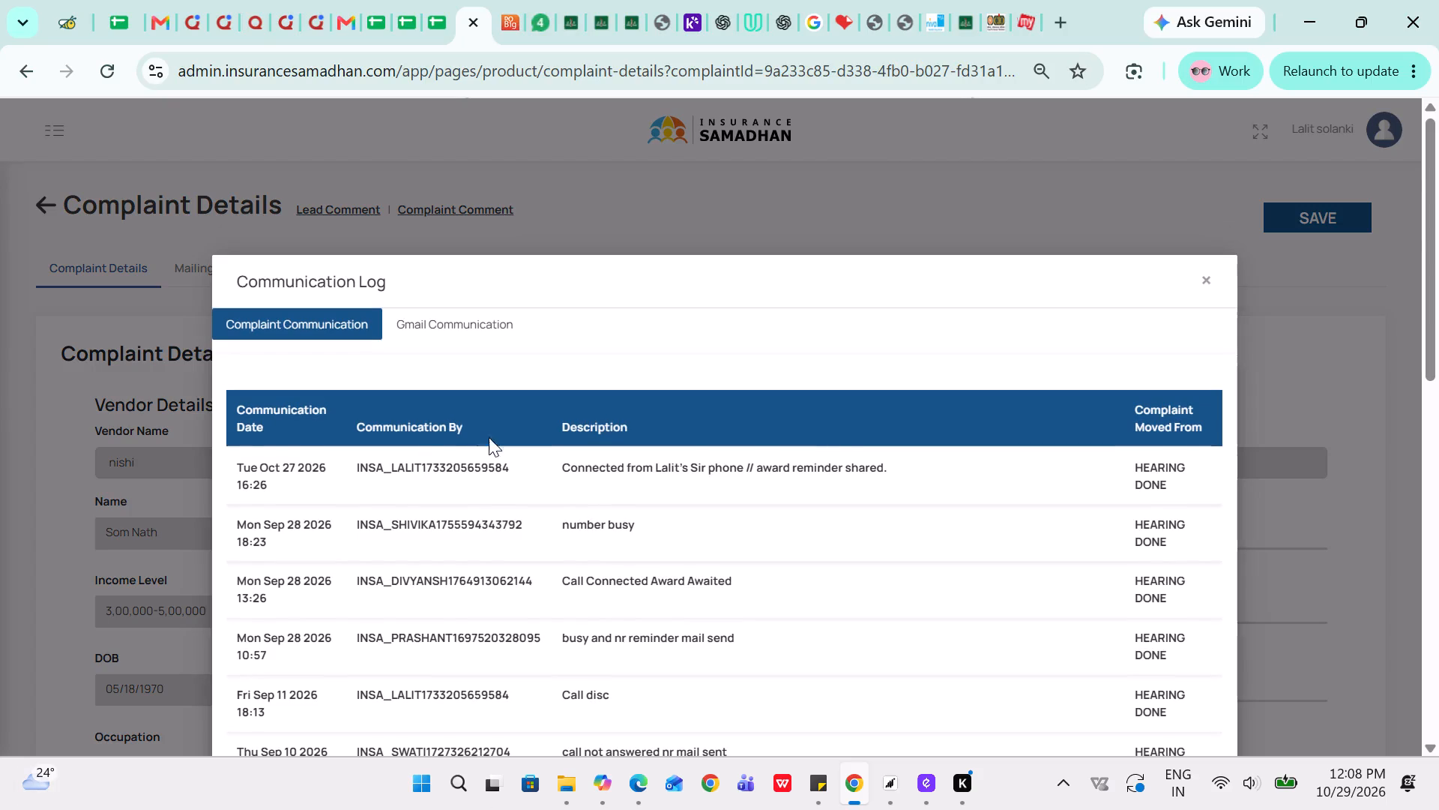
click(378, 143)
Copy the complainant's email address from the Vendor Details section of the Complaint Details Form.
drag(615, 524, 288, 558)
key(ctrl+c)
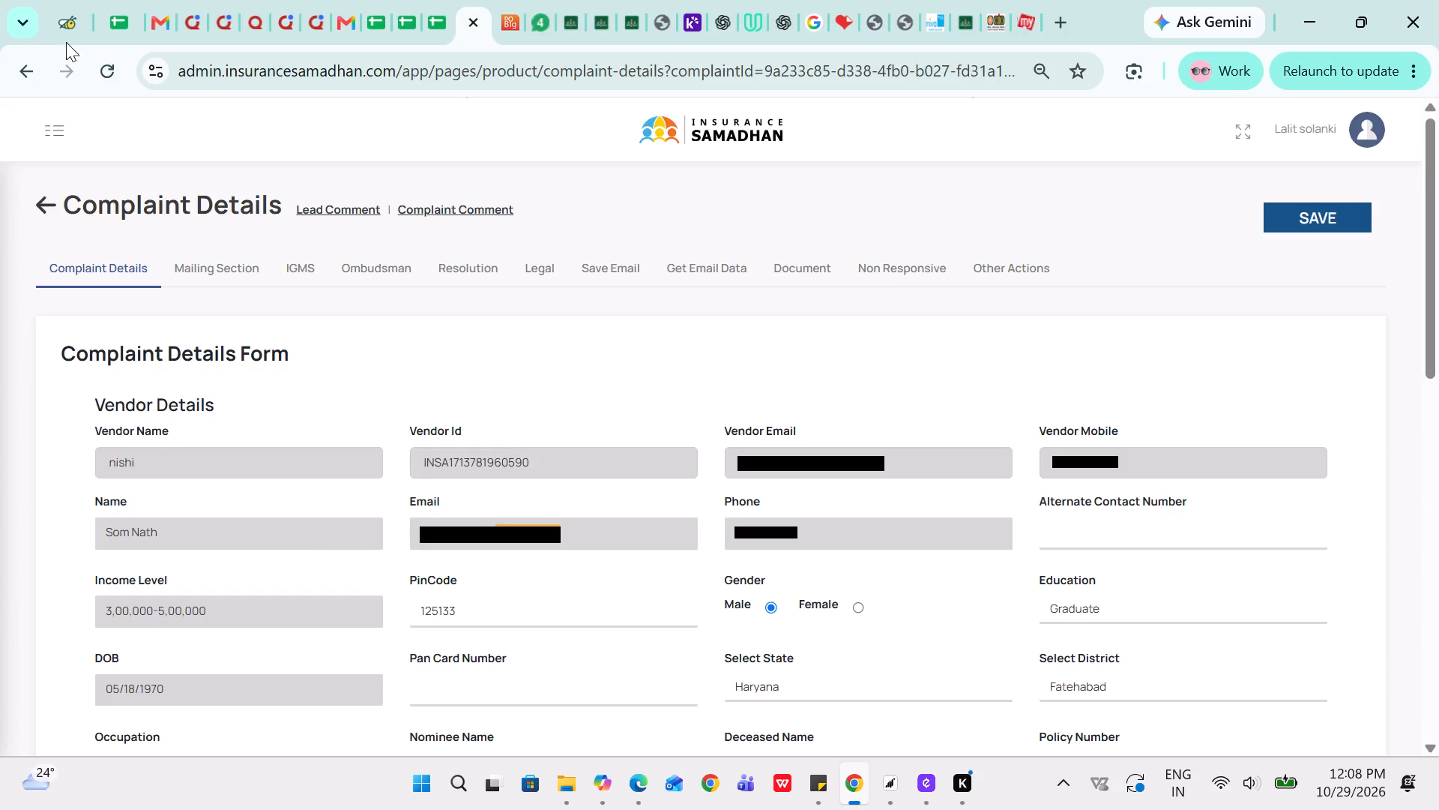
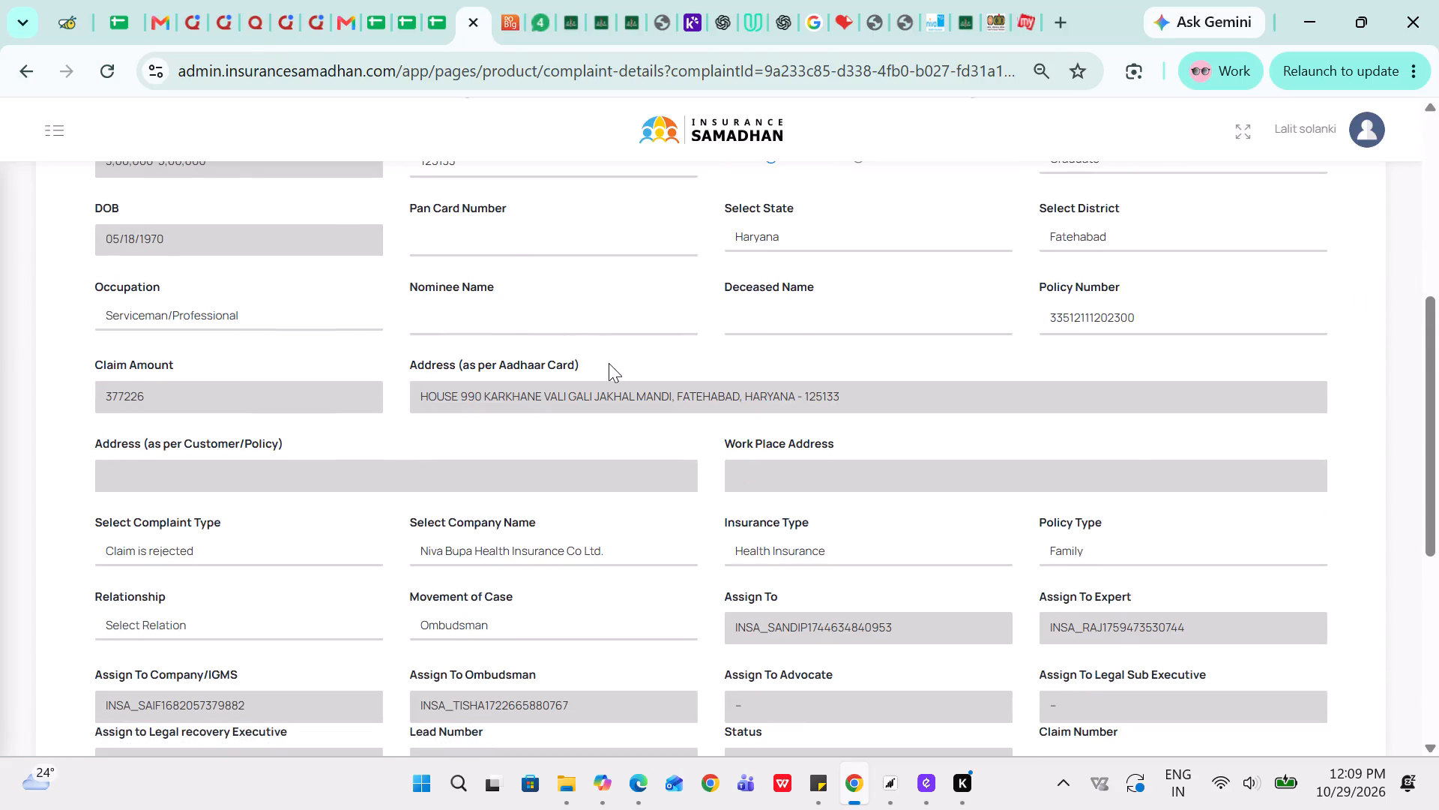
Leave the complaint's full record and return to the All Complaints list.
scroll(690, 414, up, 9)
click(43, 202)
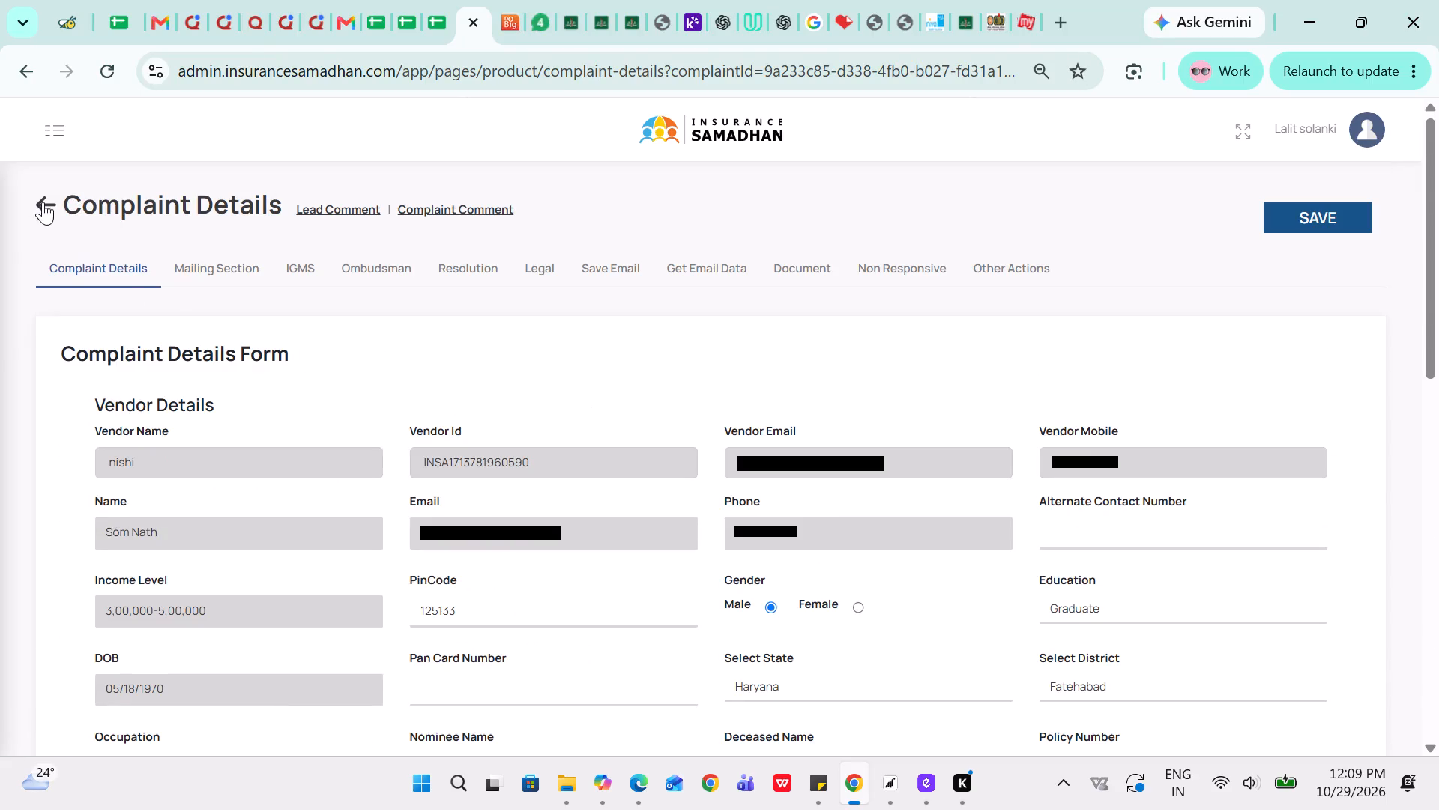
click(986, 220)
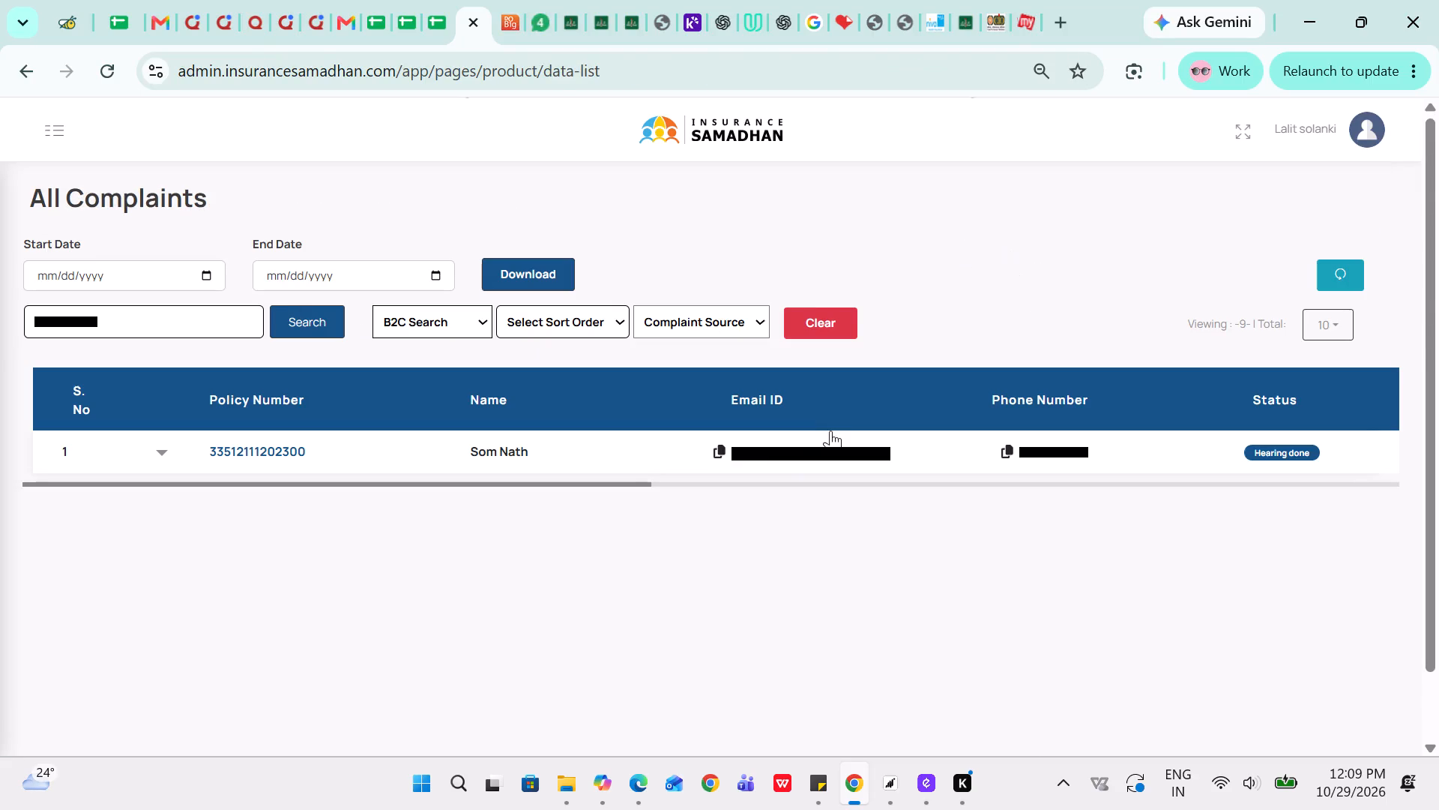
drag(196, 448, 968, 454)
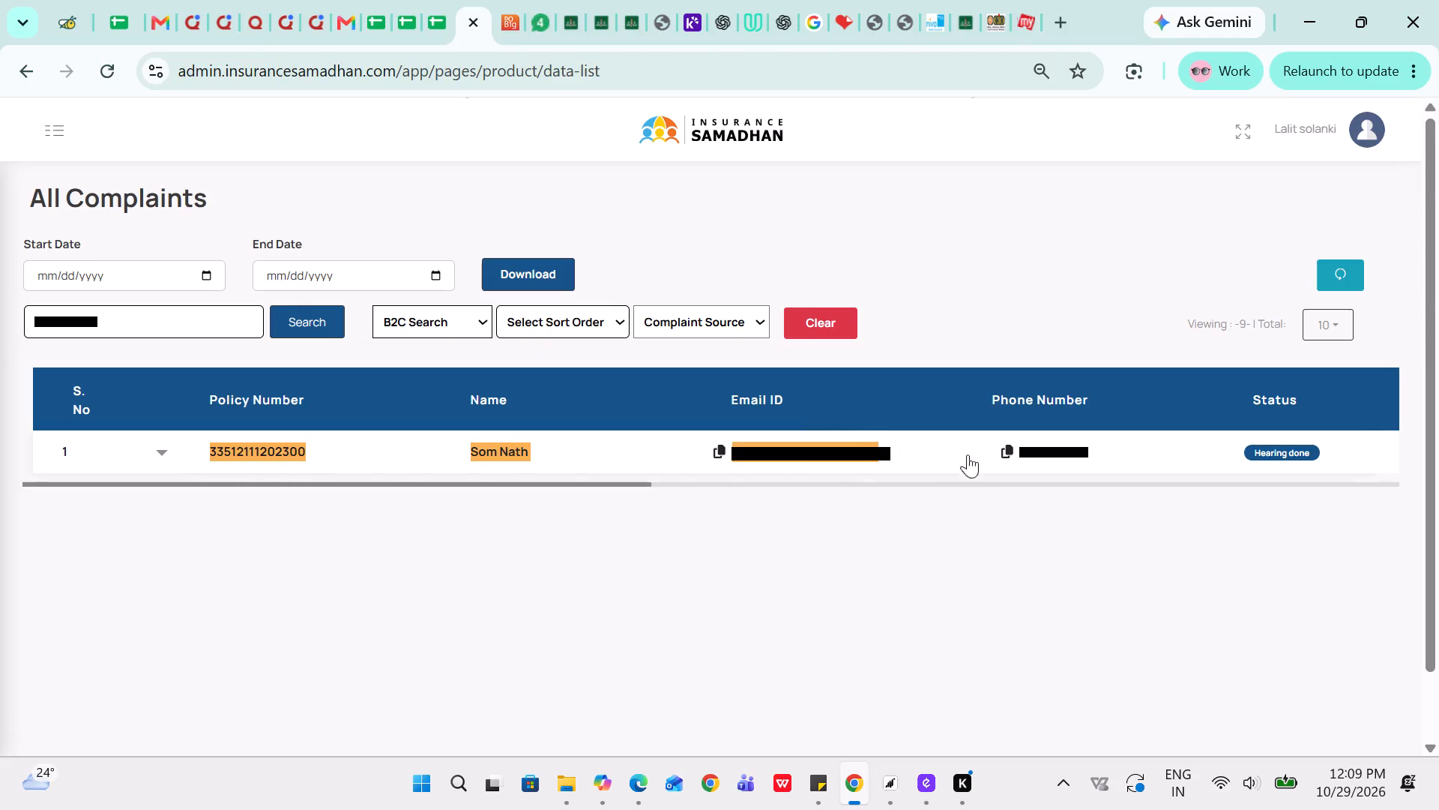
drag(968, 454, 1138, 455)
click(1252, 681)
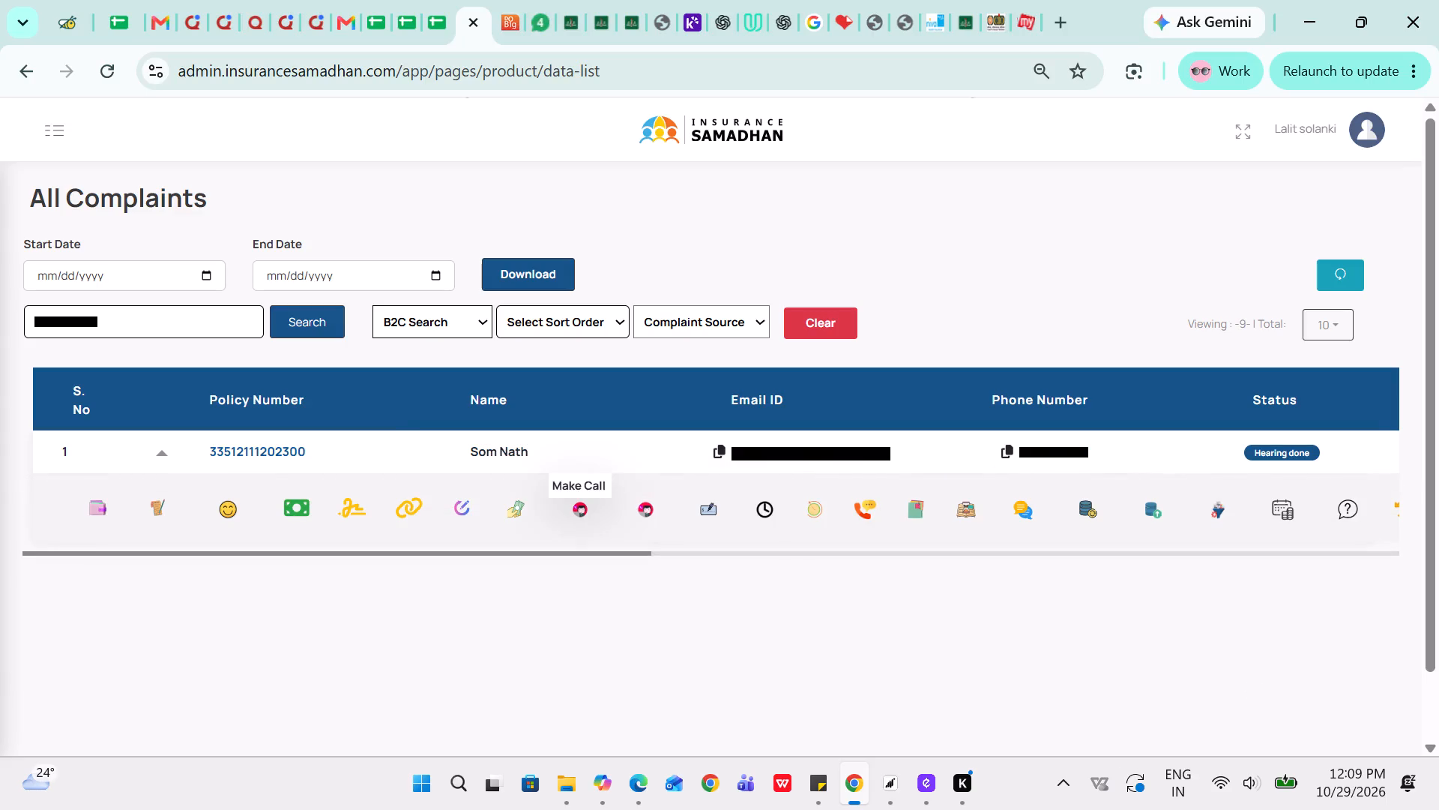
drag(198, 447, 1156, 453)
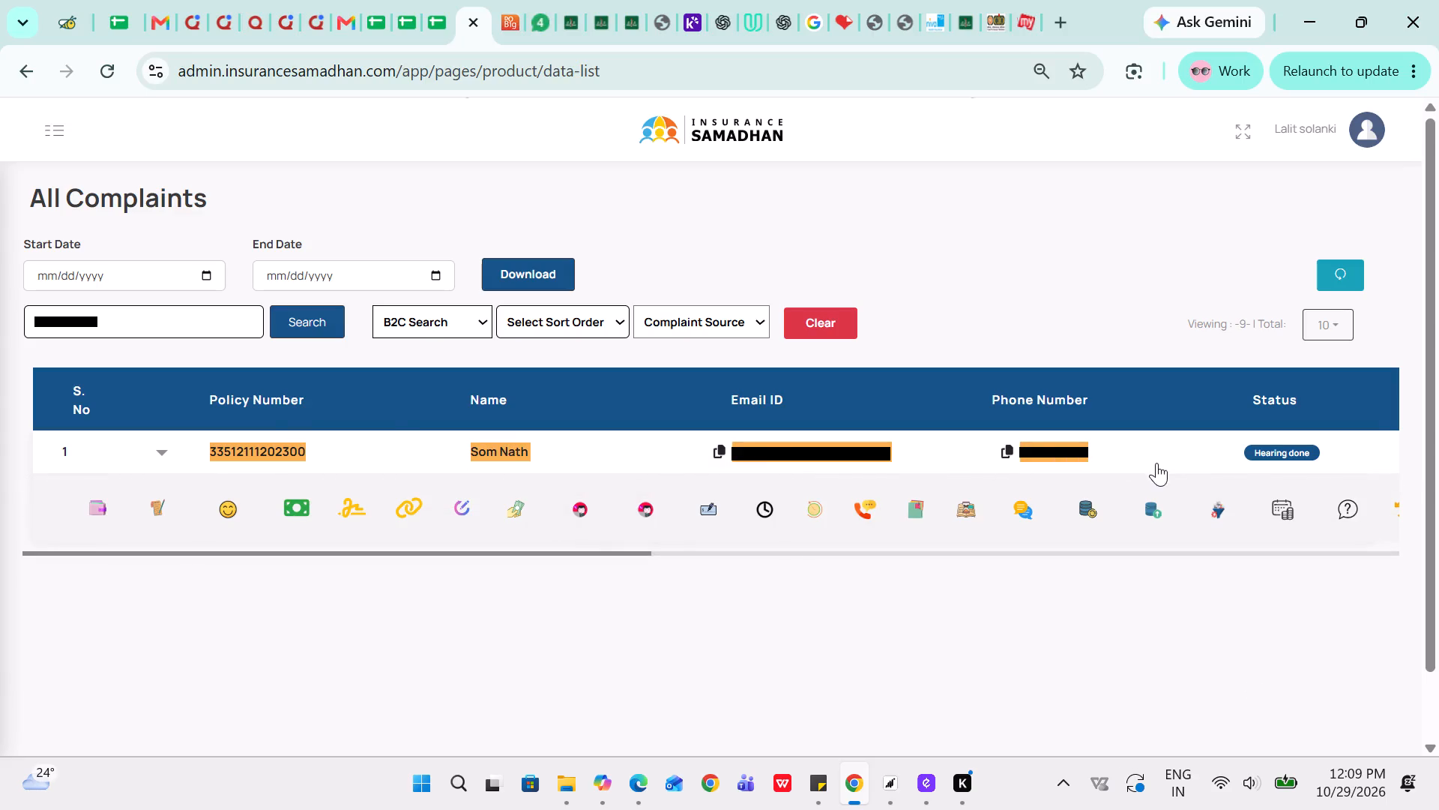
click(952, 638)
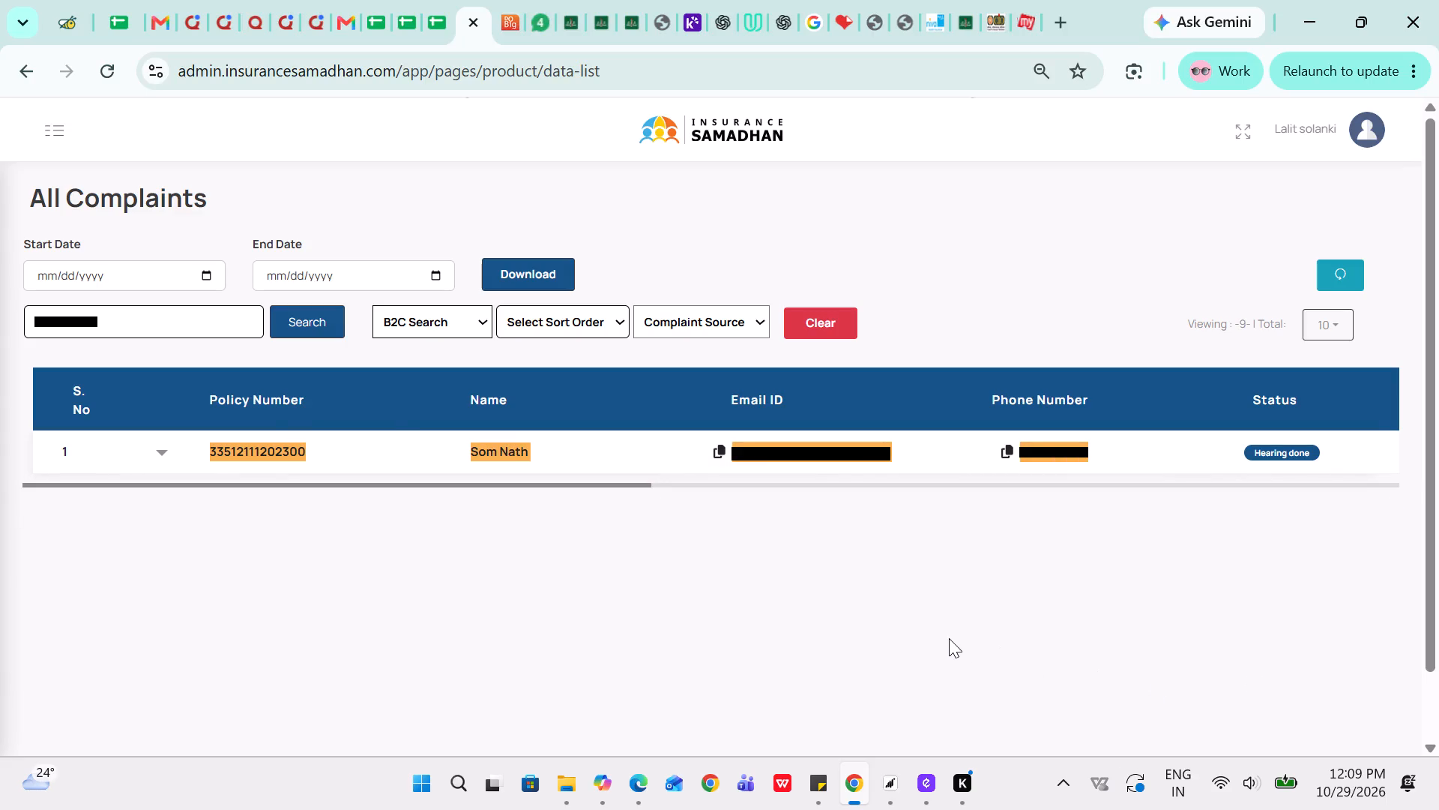
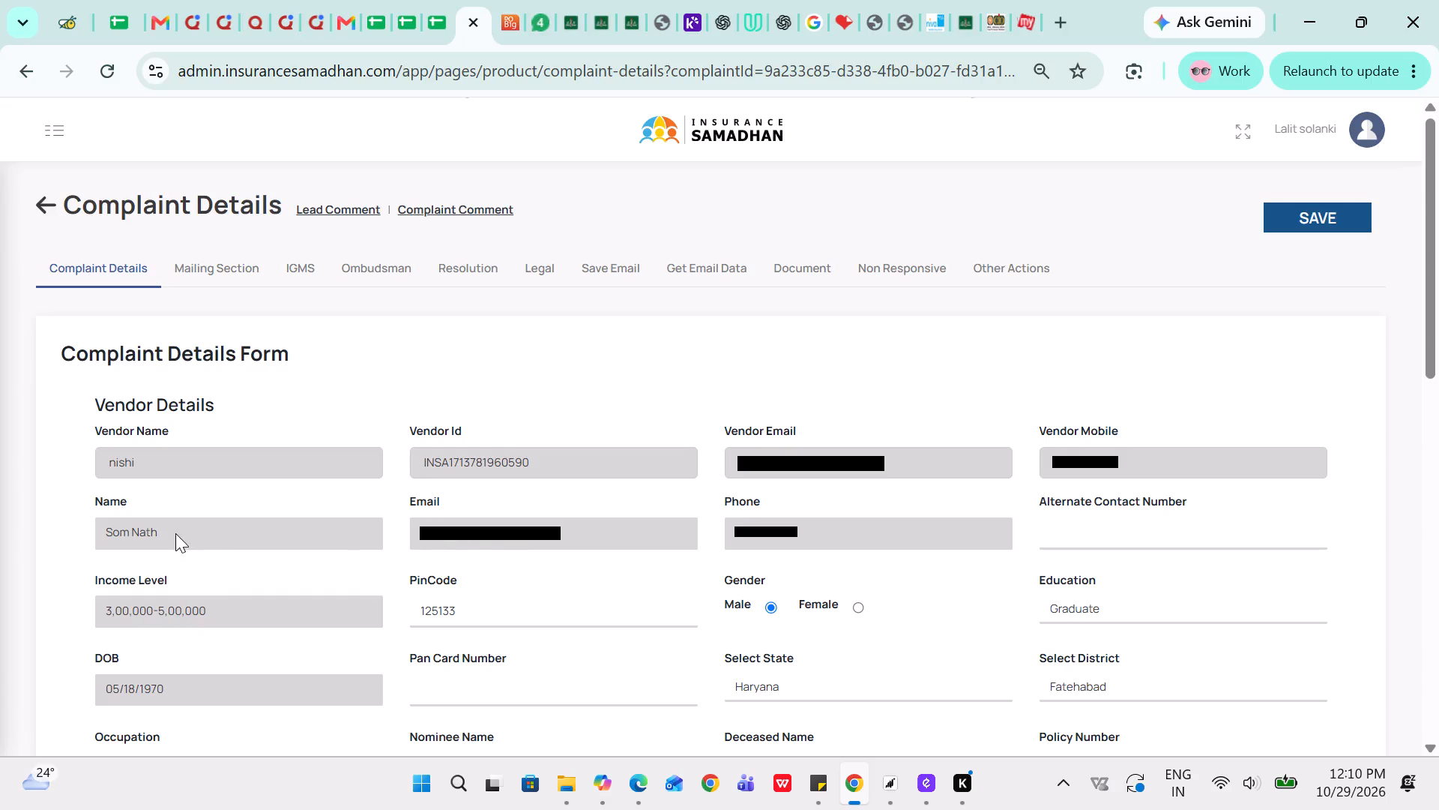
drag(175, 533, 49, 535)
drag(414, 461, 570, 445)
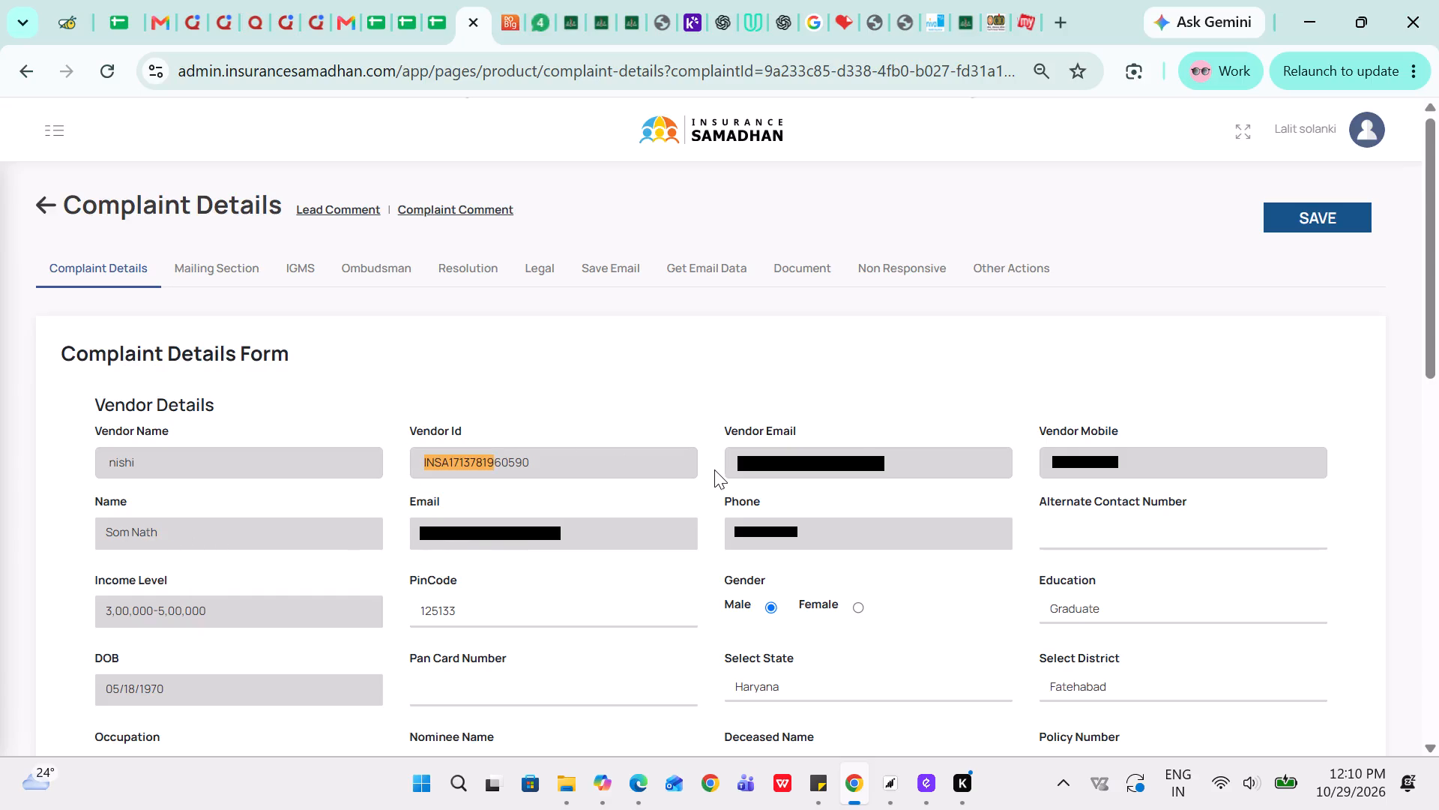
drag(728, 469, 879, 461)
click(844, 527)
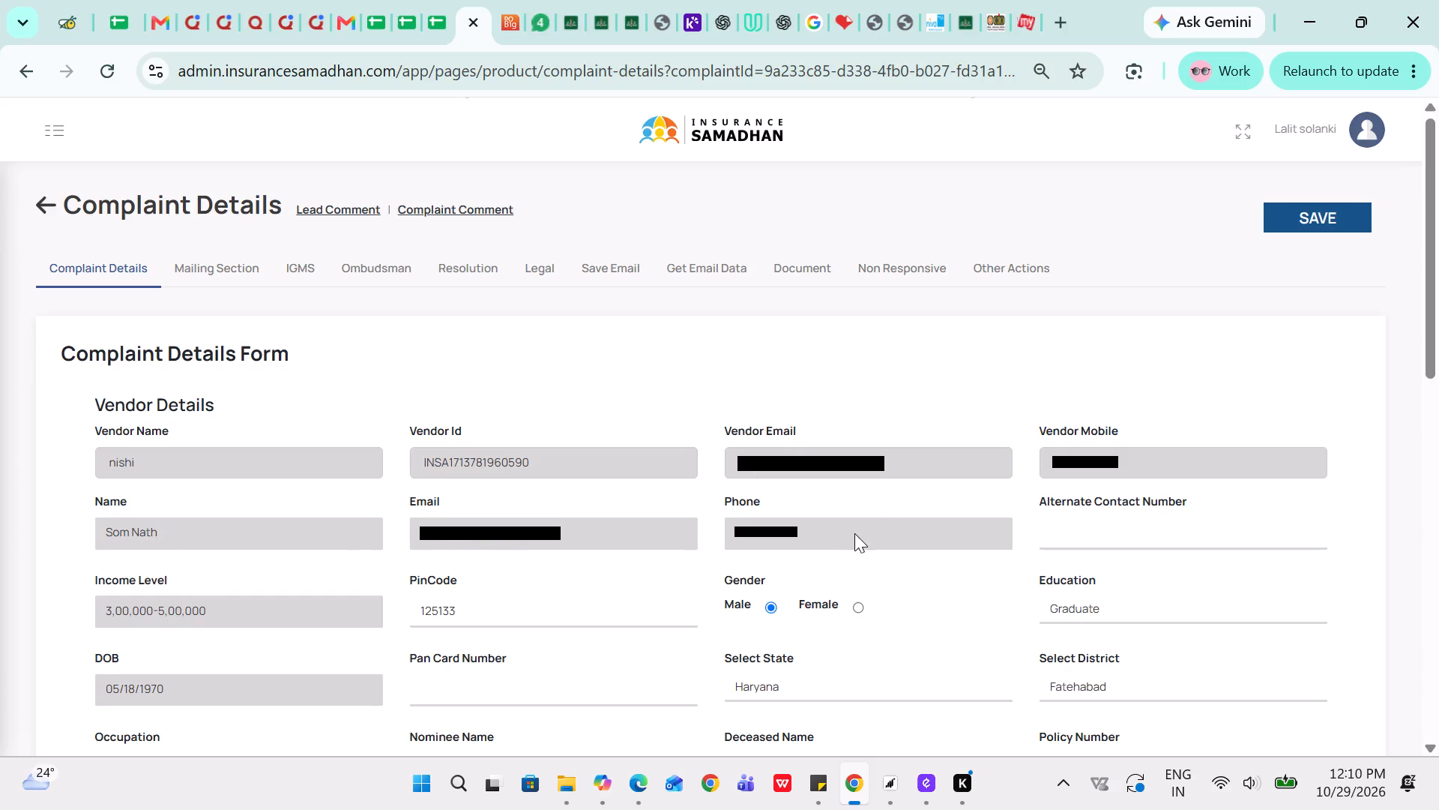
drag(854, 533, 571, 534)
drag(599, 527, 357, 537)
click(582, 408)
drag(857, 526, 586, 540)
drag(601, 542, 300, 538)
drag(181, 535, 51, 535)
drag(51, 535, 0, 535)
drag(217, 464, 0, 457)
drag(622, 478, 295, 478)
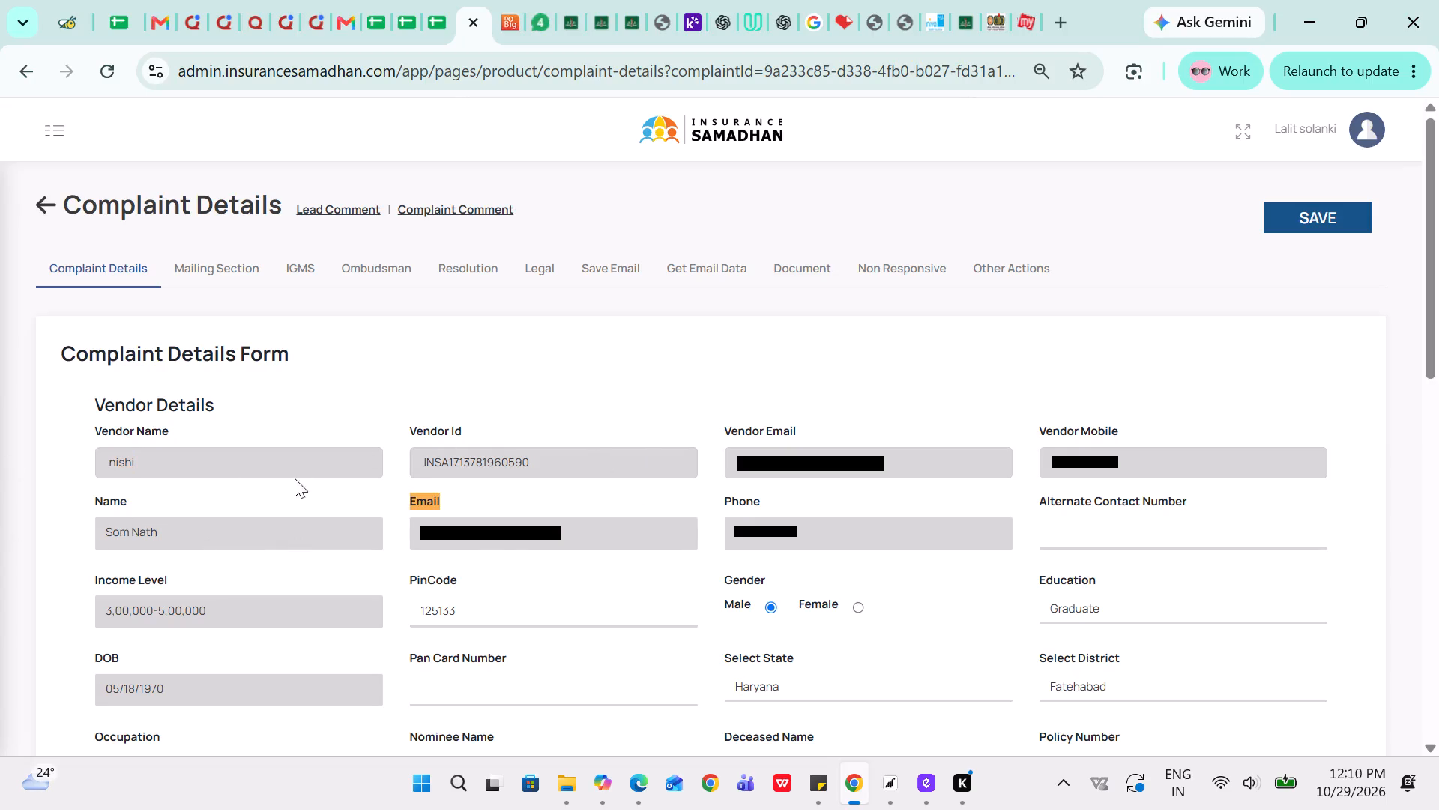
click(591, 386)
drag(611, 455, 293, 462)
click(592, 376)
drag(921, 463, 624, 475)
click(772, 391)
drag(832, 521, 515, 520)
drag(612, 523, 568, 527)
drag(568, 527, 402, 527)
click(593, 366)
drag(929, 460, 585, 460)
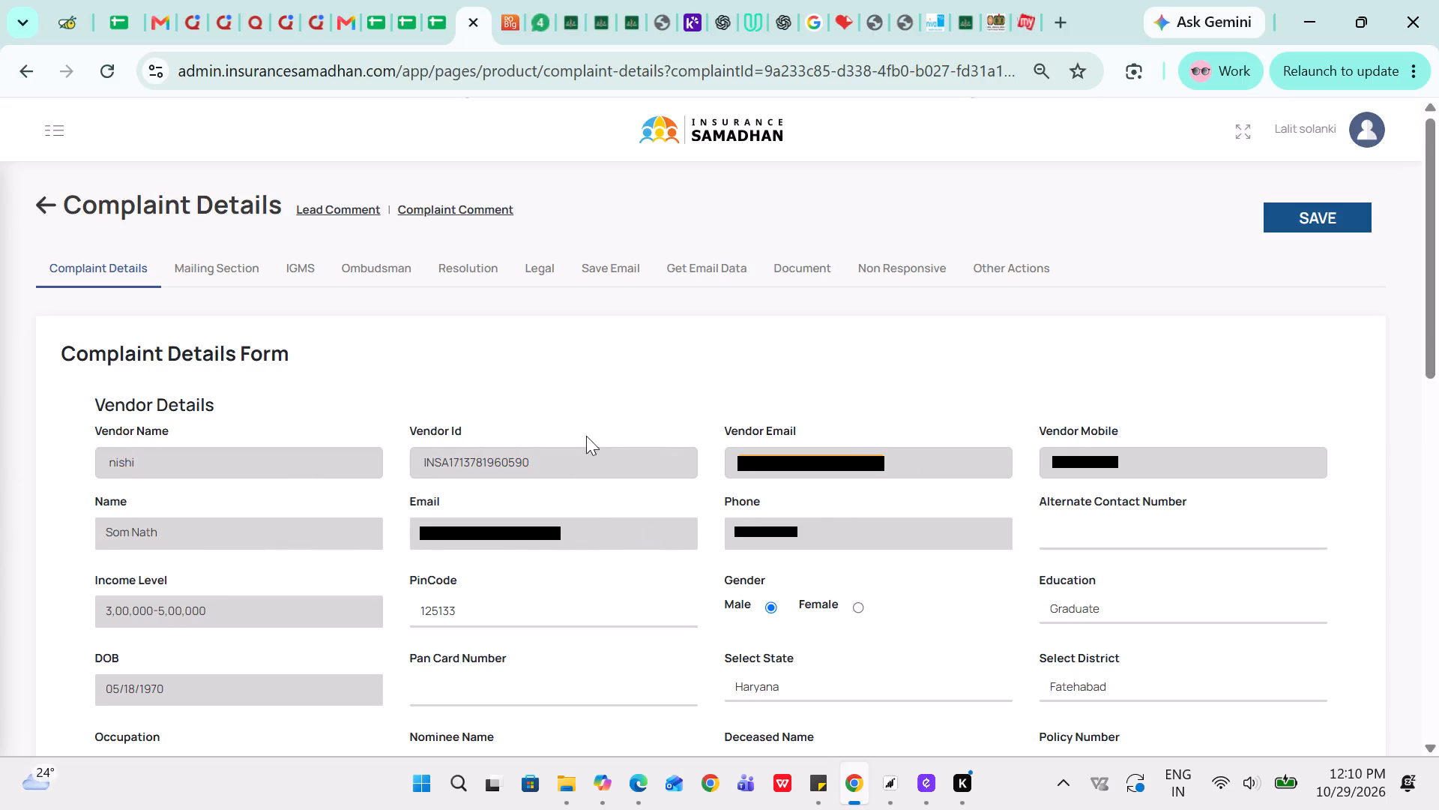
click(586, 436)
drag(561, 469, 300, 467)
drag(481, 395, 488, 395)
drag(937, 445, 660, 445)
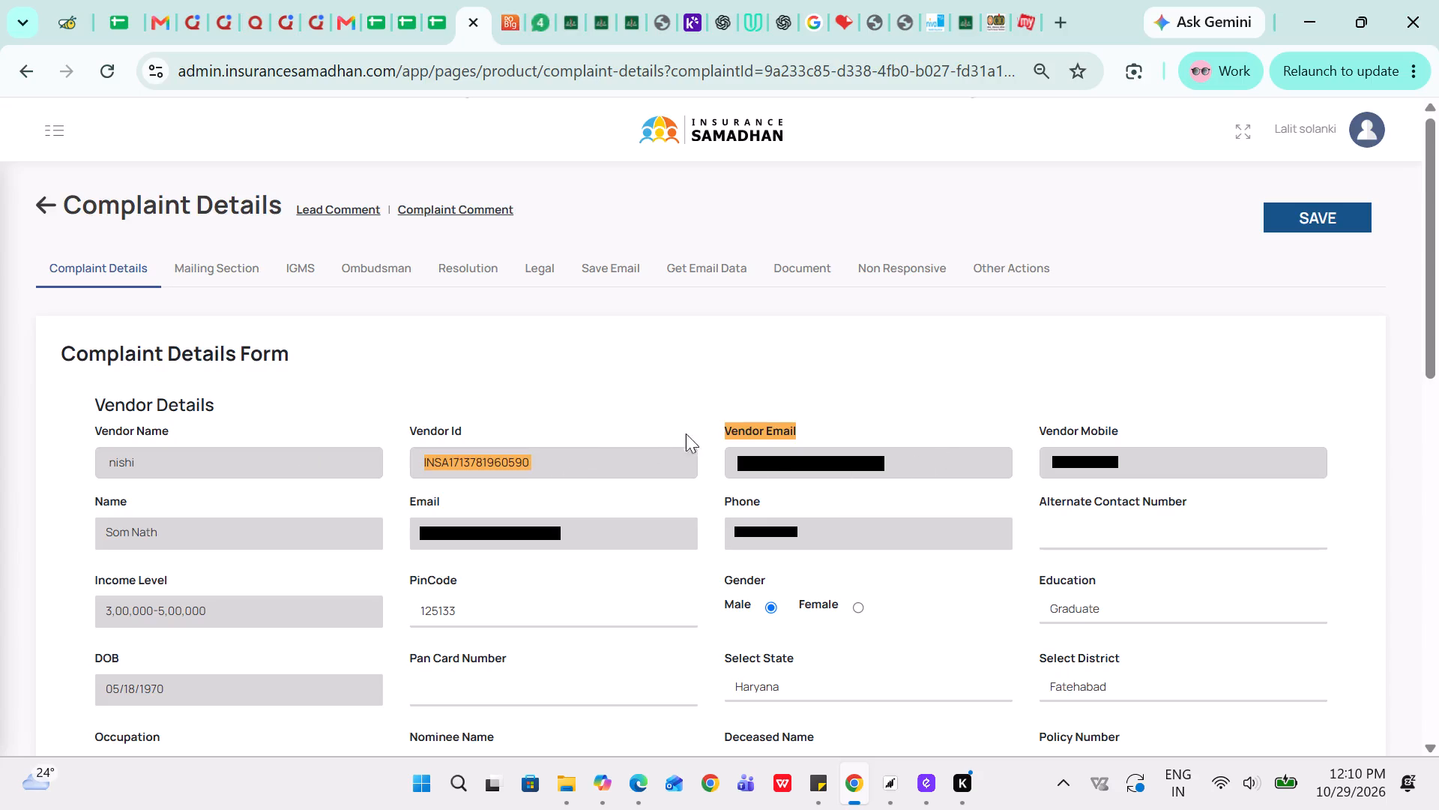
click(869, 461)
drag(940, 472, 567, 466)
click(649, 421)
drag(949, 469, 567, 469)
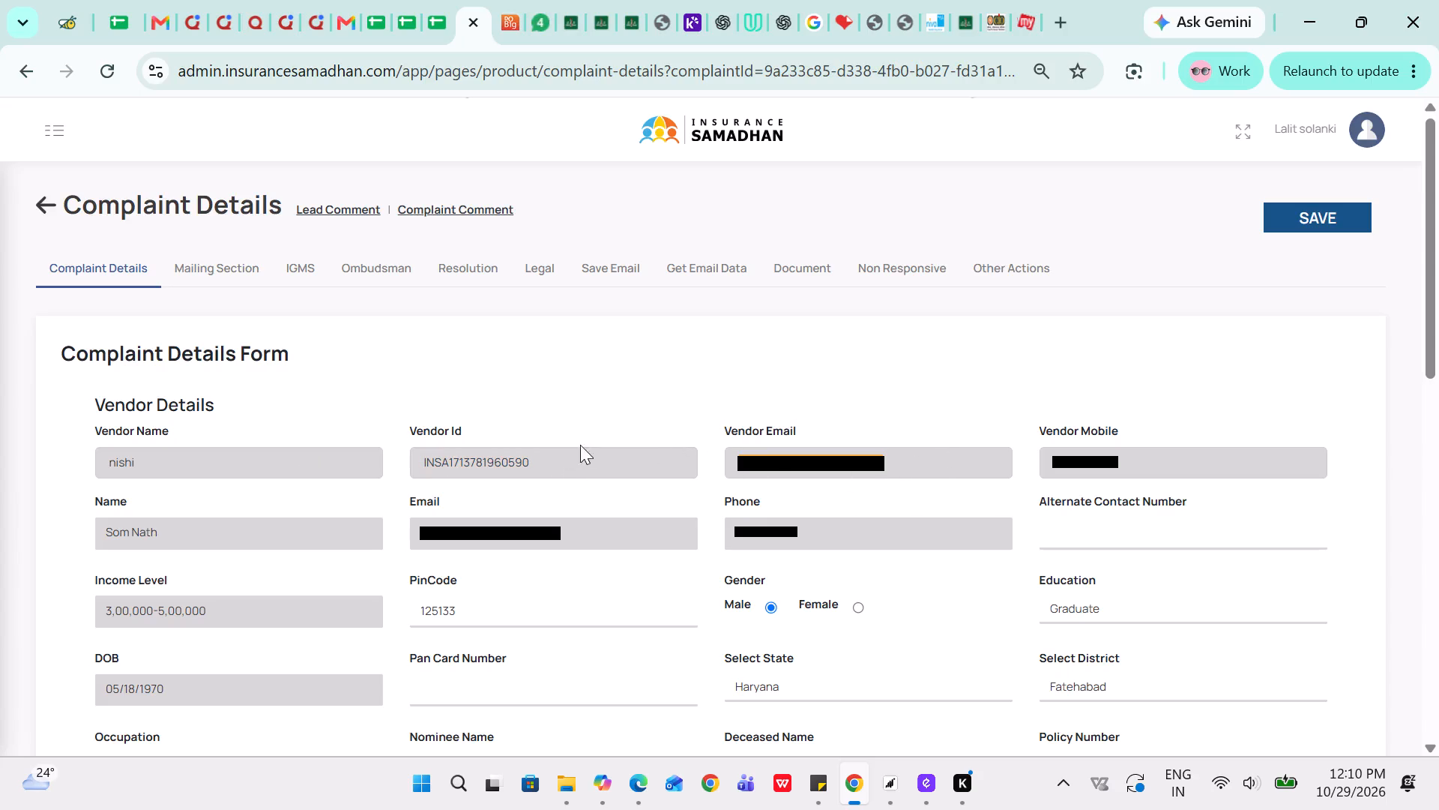
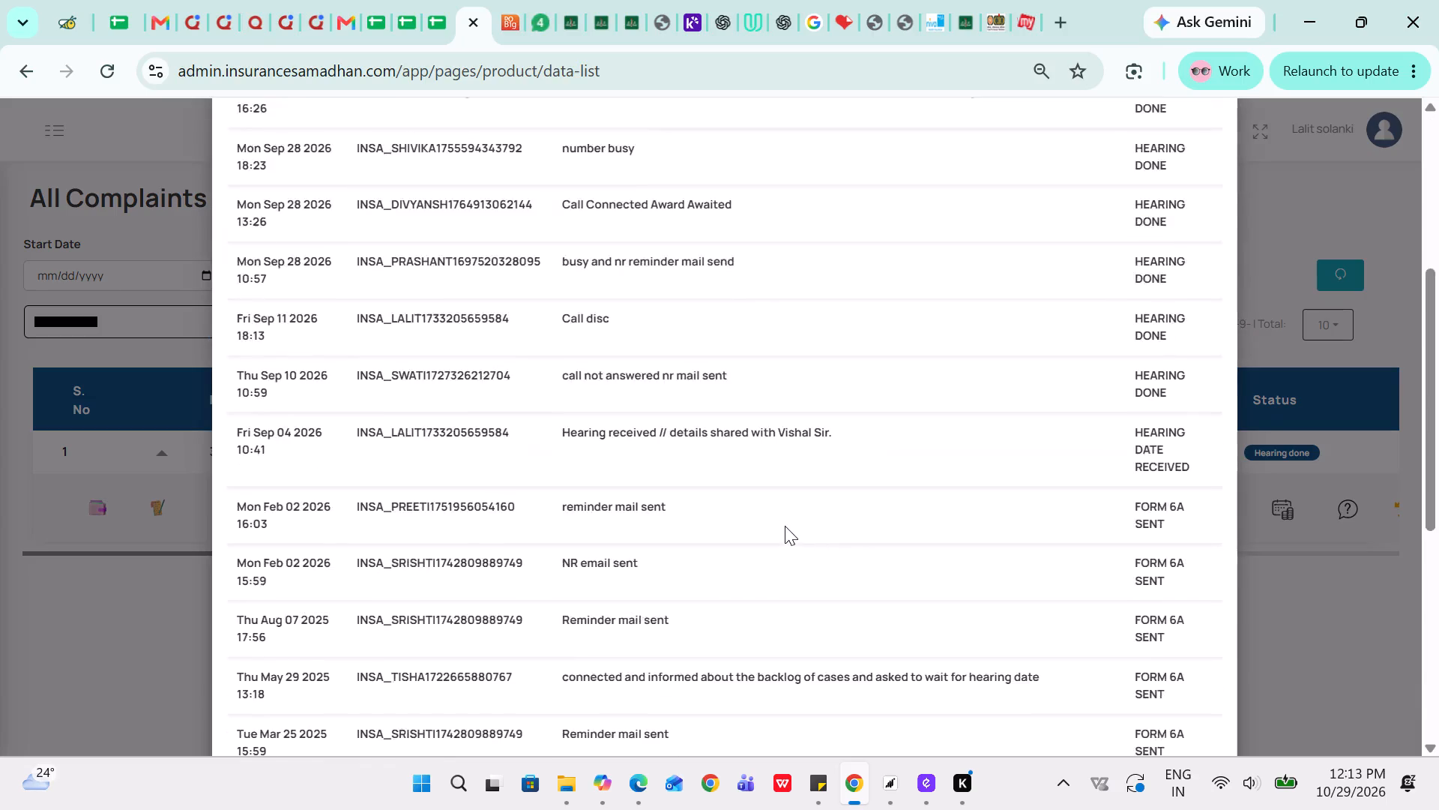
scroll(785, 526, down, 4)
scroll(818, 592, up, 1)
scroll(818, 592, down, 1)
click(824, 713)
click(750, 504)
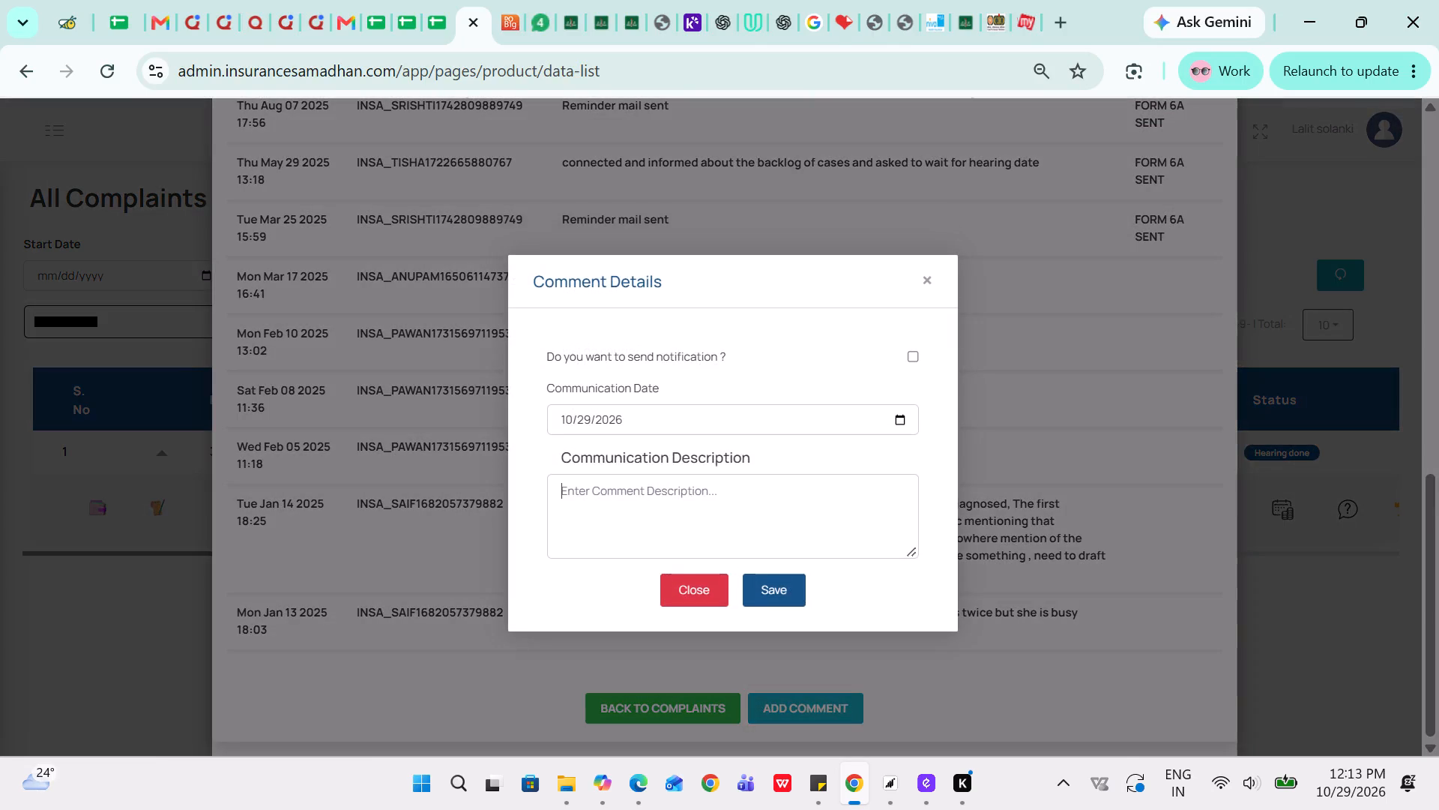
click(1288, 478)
Start a new comment on this complaint and fill its description with the text of the Oct 27 communication entry.
scroll(1093, 438, up, 10)
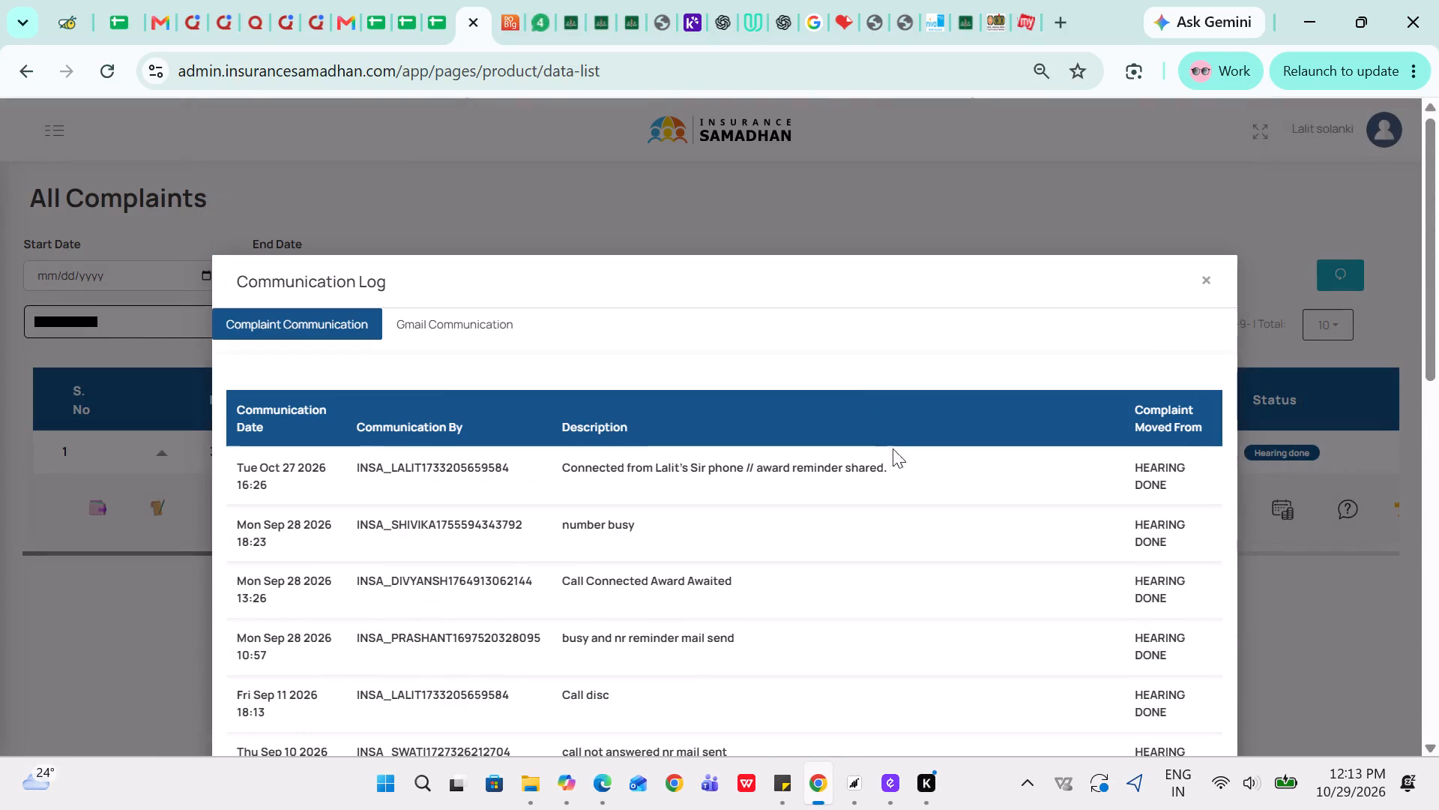
drag(929, 468, 551, 468)
key(ctrl+c)
key(ctrl+c)
scroll(934, 535, down, 8)
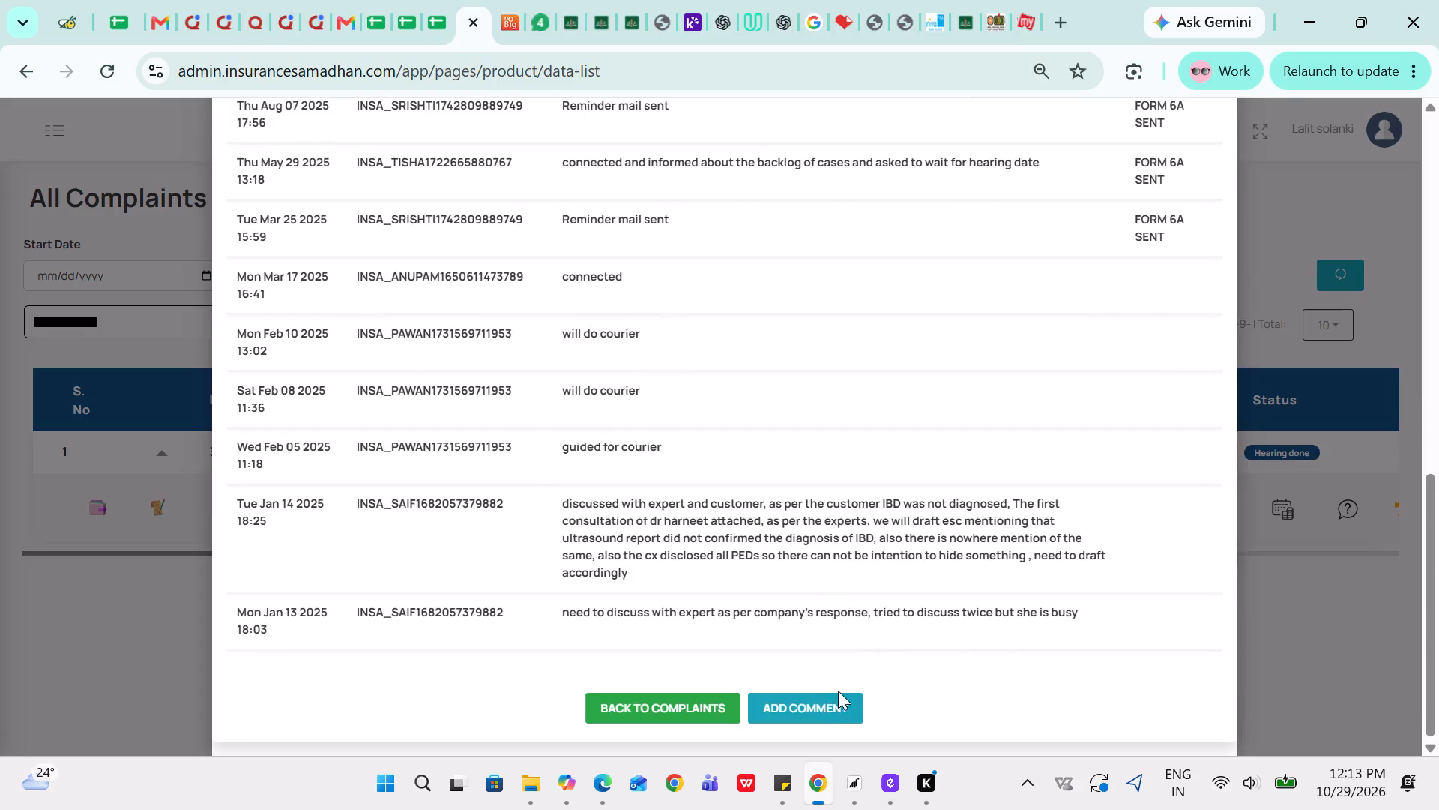
click(817, 707)
click(681, 506)
key(ctrl+v)
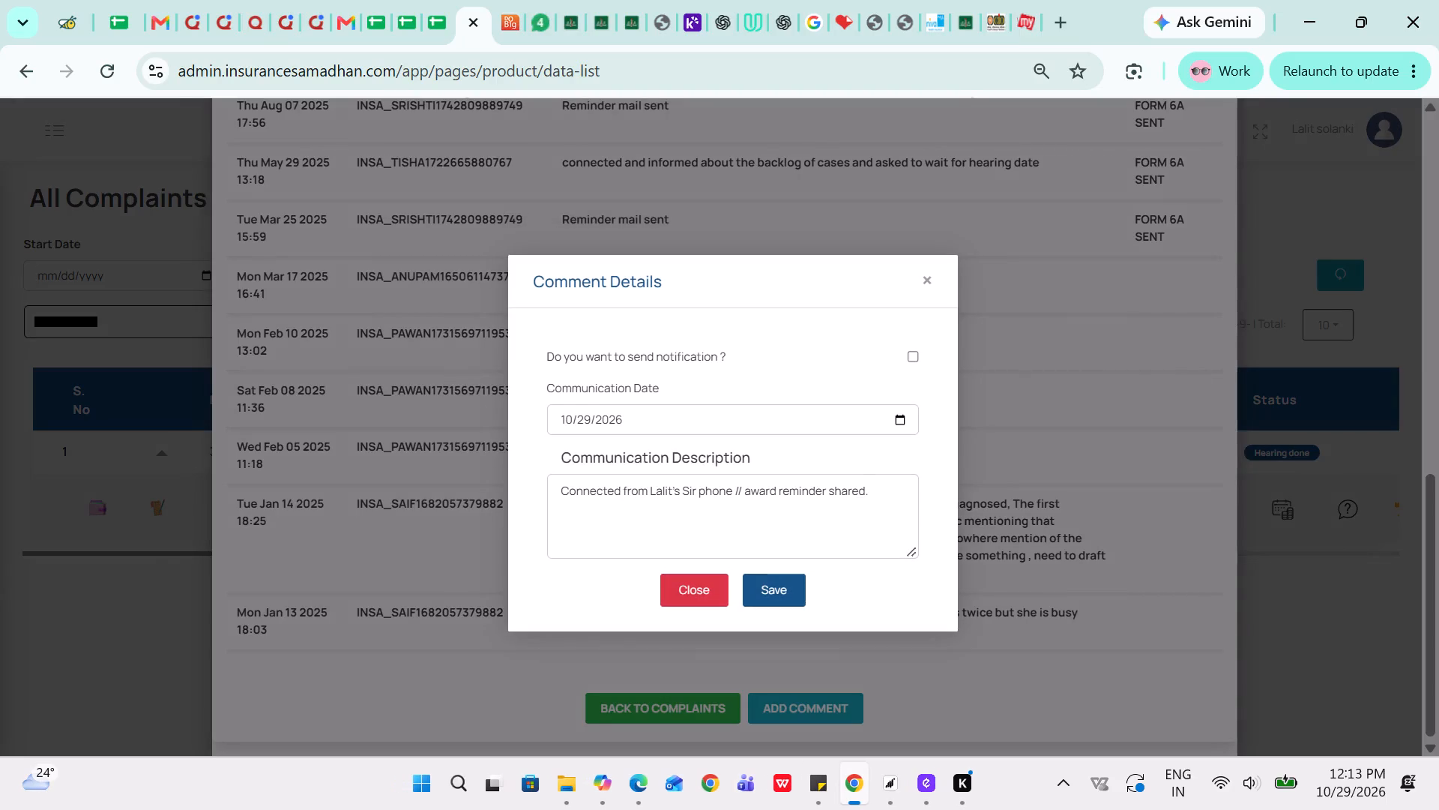
Replace "award reminder shared." in the new comment with "Cx has received award letter copy".
drag(897, 503, 743, 505)
key(BackSpace)
key(space)
text(Cx)
key(space)
text(has receive d)
key(BackSpace)
key(BackSpace)
text(d award)
key(space)
key(c)
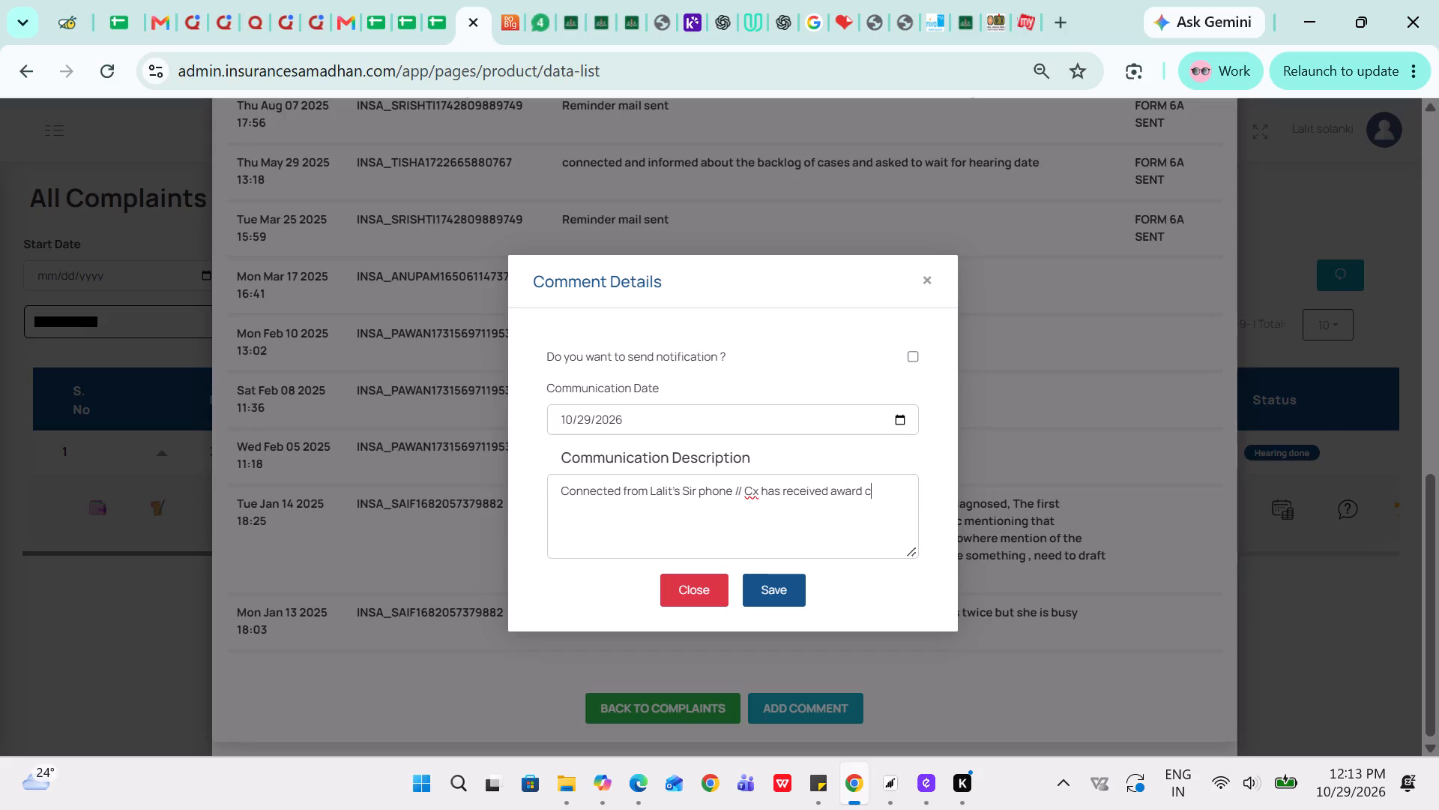
key(BackSpace)
key(e)
key(BackSpace)
text(letter copy)
key(space)
Replace "award letter copy" in the comment with "requirement from omb. // details shared with Shivika.".
key(BackSpace)
key(BackSpace)
key(BackSpace)
key(BackSpace)
key(BackSpace)
key(BackSpace)
key(BackSpace)
key(BackSpace)
key(BackSpace)
key(BackSpace)
key(BackSpace)
key(BackSpace)
key(BackSpace)
key(BackSpace)
key(BackSpace)
key(BackSpace)
key(BackSpace)
key(BackSpace)
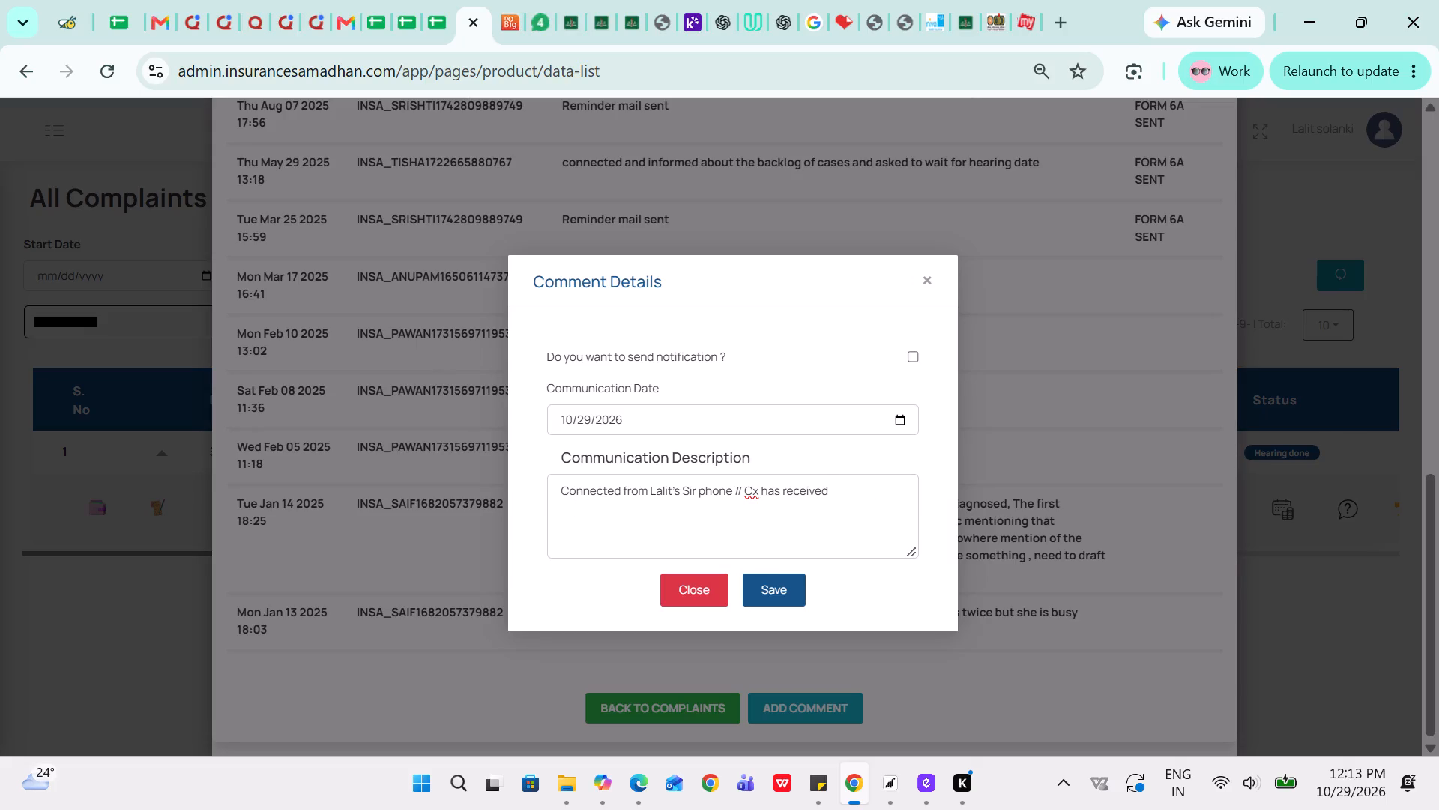
text(requiremtn)
key(BackSpace)
key(BackSpace)
text(ent rom)
key(space)
key(BackSpace)
key(BackSpace)
key(BackSpace)
key(BackSpace)
text(from)
key(space)
text(co)
key(BackSpace)
key(BackSpace)
text(omb. // details shared with)
key(space)
text(Shivika.)
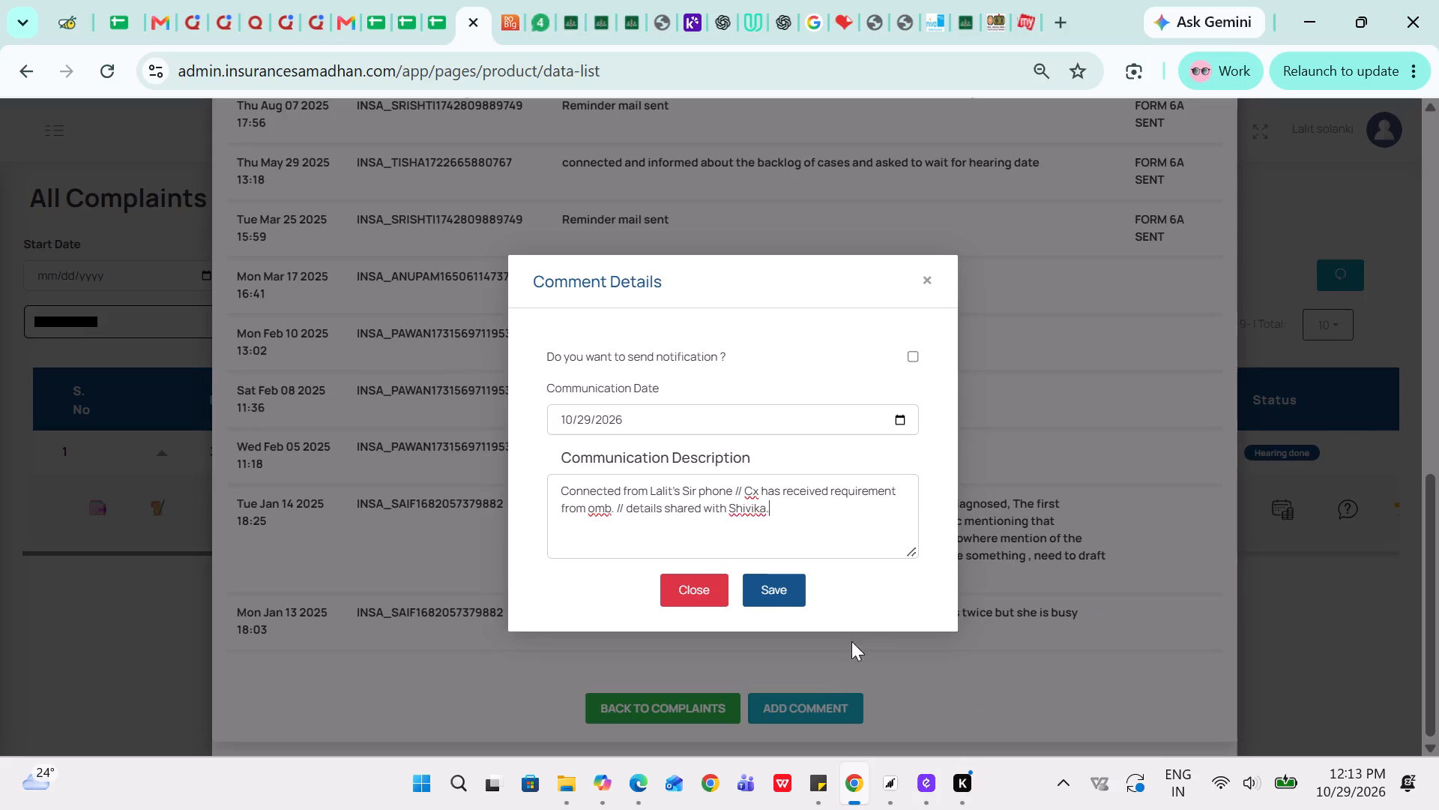
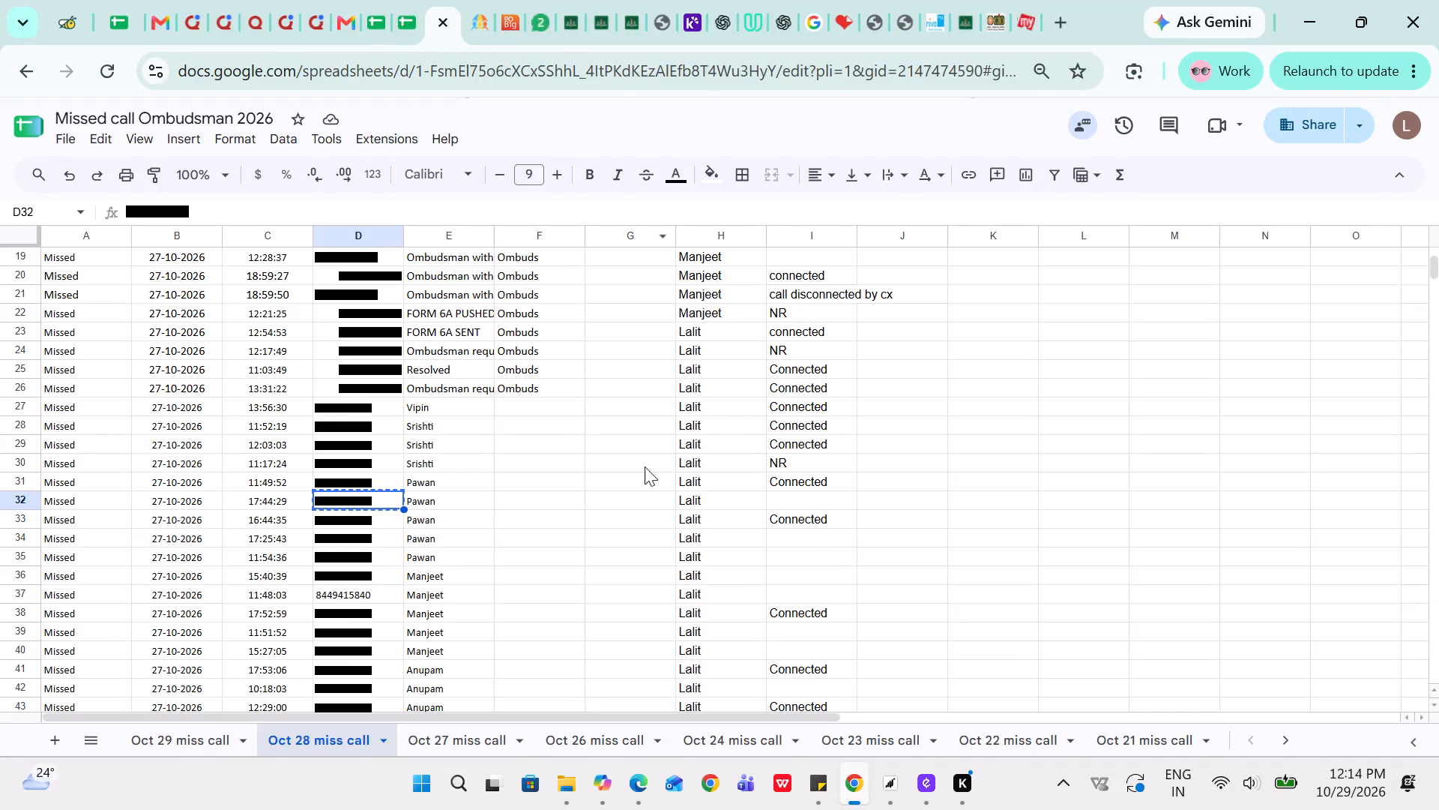
Check the communication entries of the currently listed complaint with status Hearing done.
click(483, 0)
click(1020, 507)
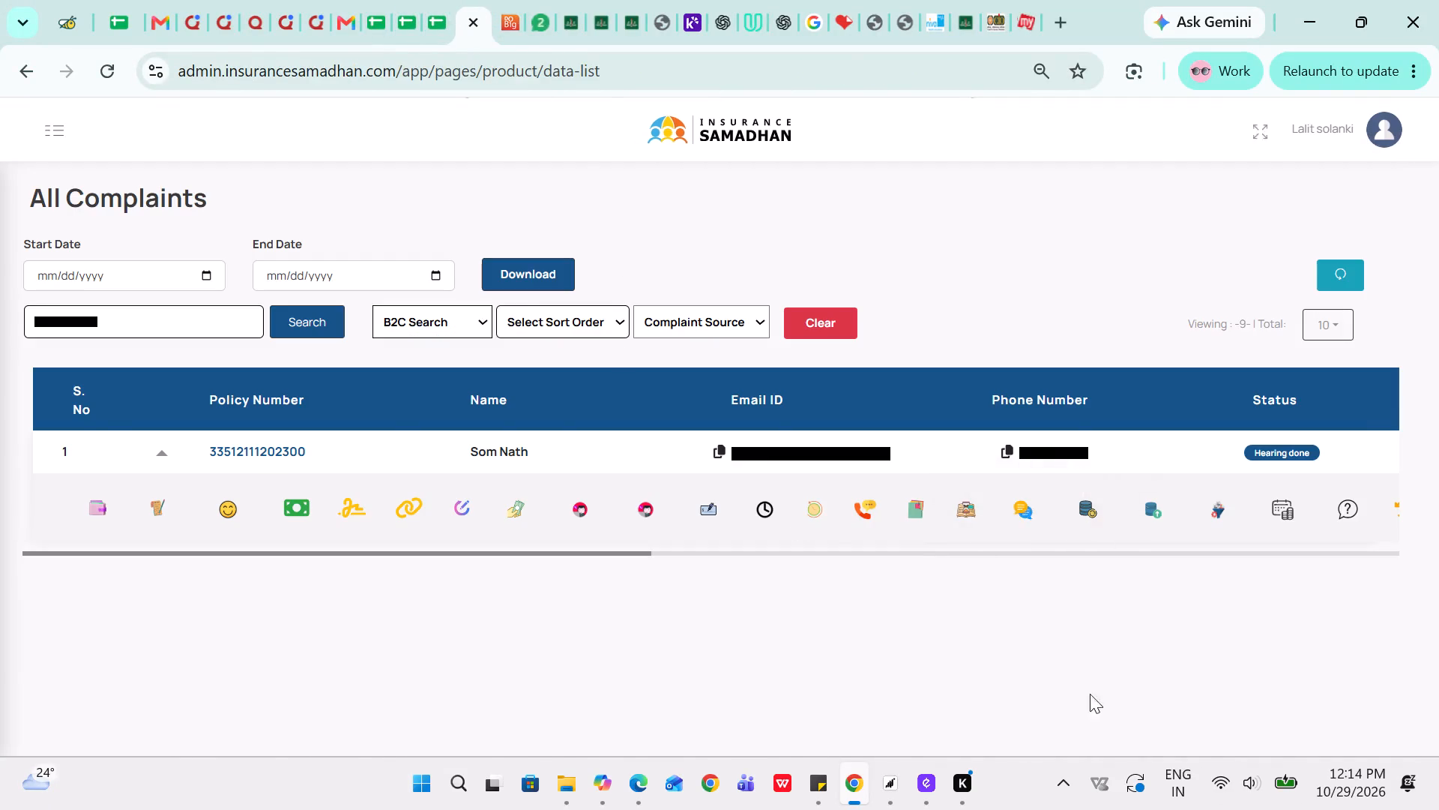
click(576, 209)
Search All Complaints for the caller's phone number from row 32 of the Oct 28 miss call sheet.
click(436, 0)
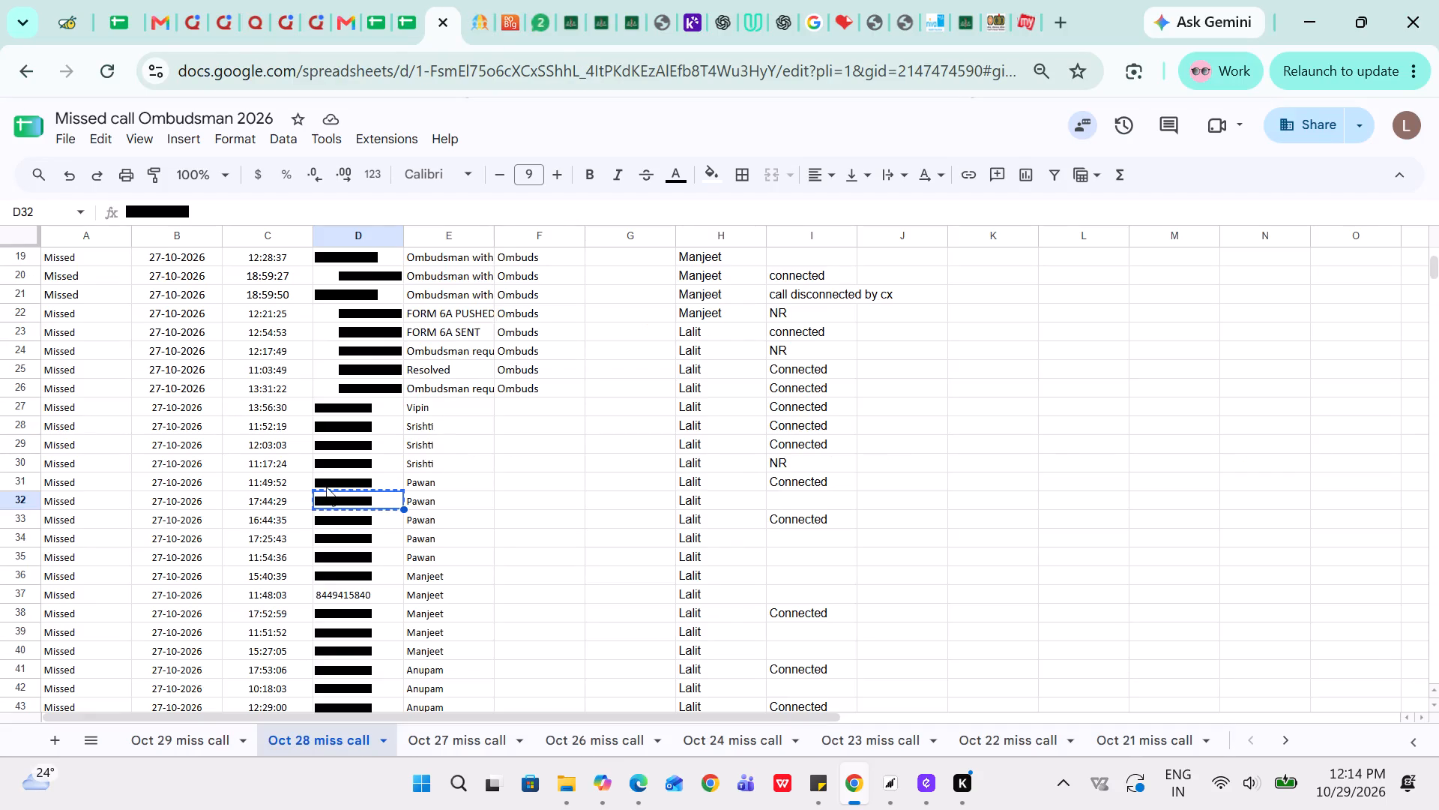
key(ctrl+c)
click(492, 0)
drag(121, 317, 0, 317)
key(ctrl+v)
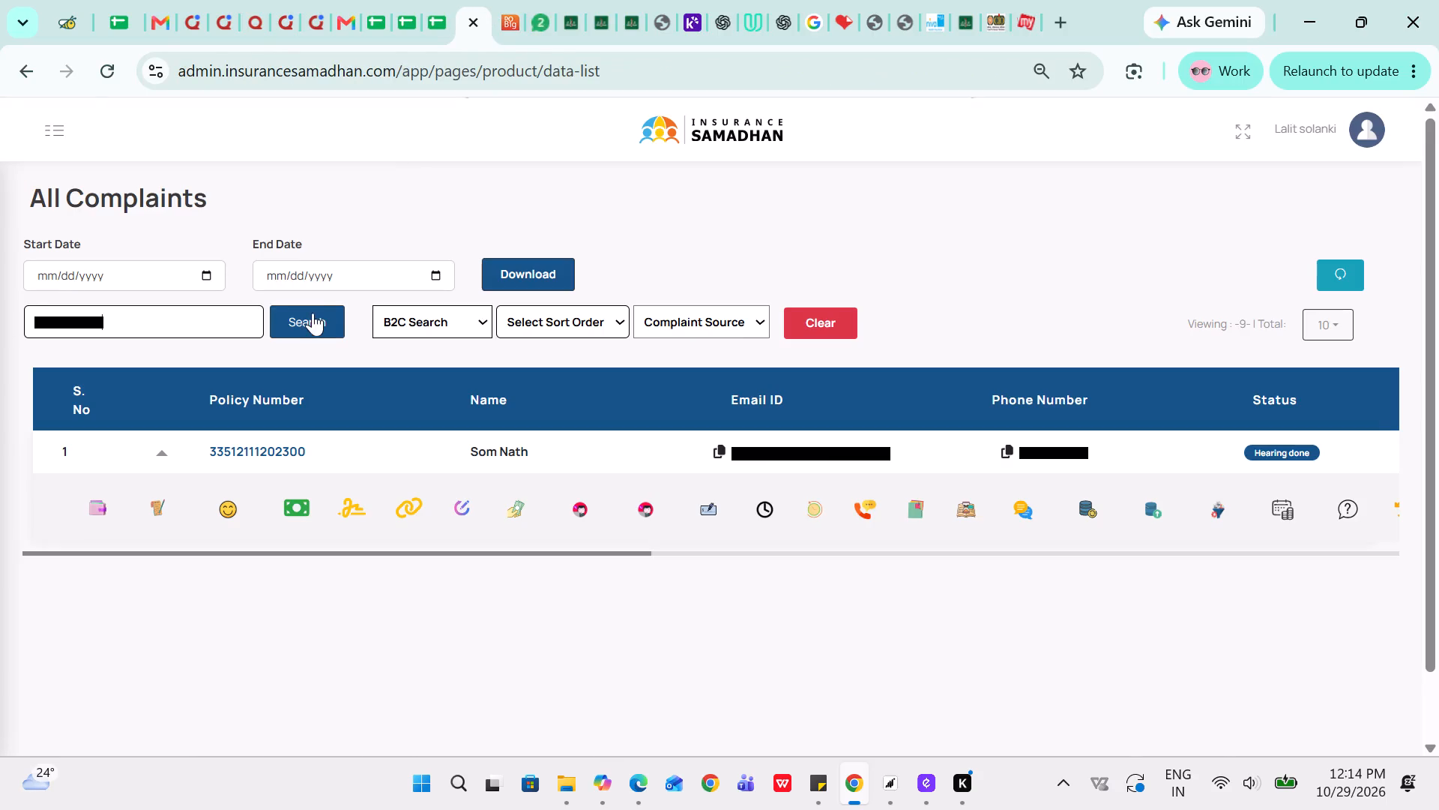
click(313, 313)
Expand the first complaint in the search results and open its communication entries.
click(962, 449)
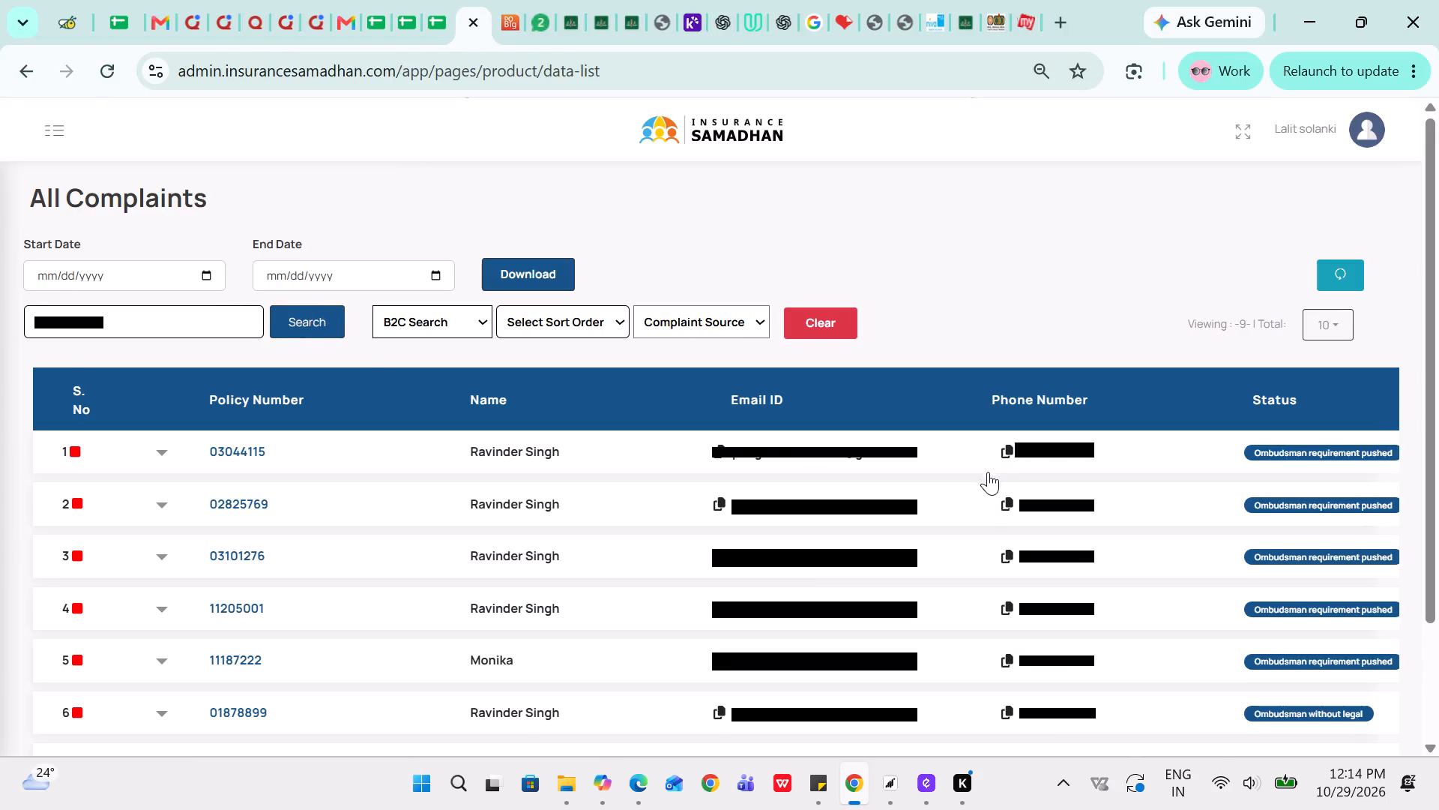
click(985, 448)
click(1027, 517)
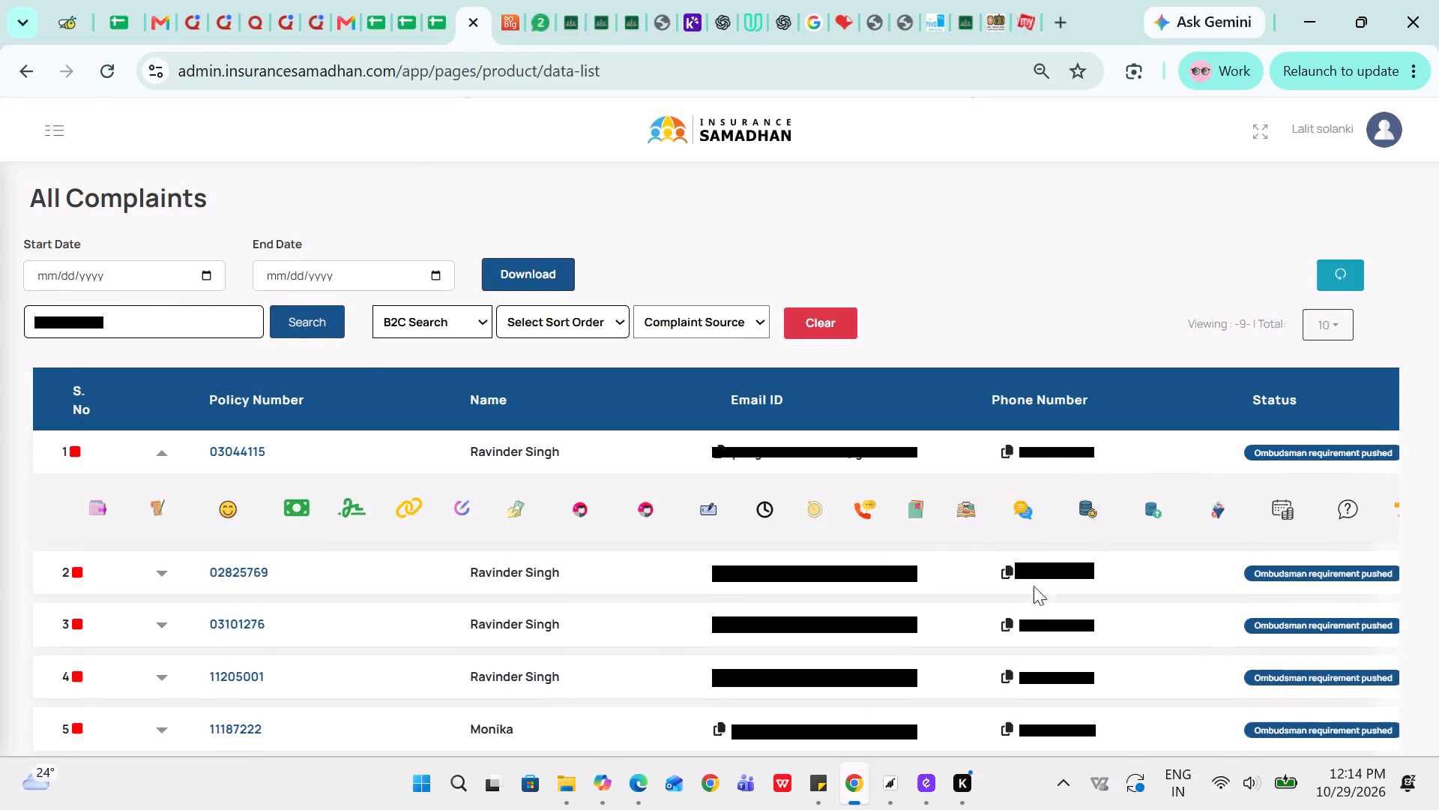
Open the communication log of the first listed complaint to review its complaint communication entries.
click(414, 202)
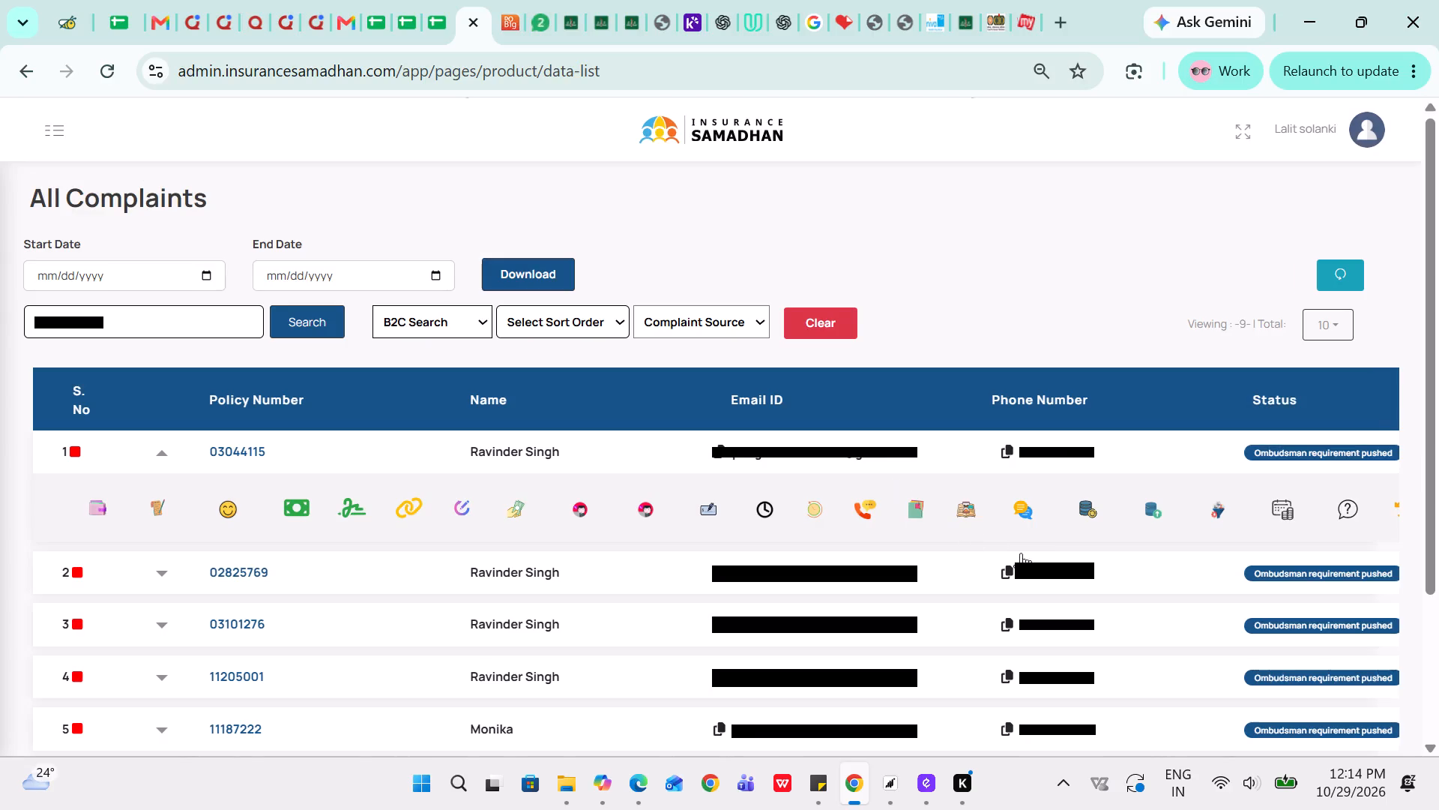
click(1035, 510)
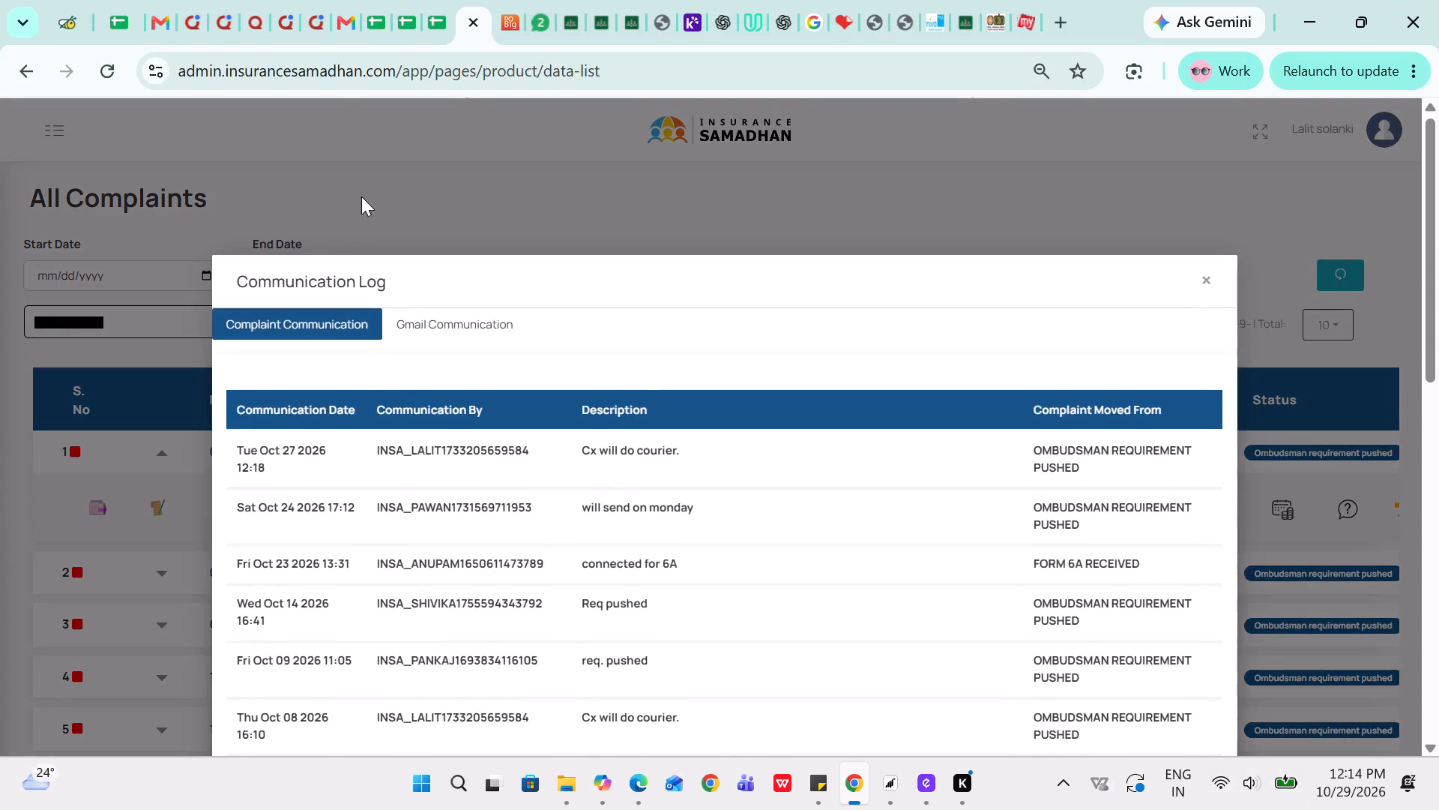
Check the caller's entry in row 32 of the Oct 28 miss call sheet and return to the complaint's communication log.
click(459, 0)
click(434, 0)
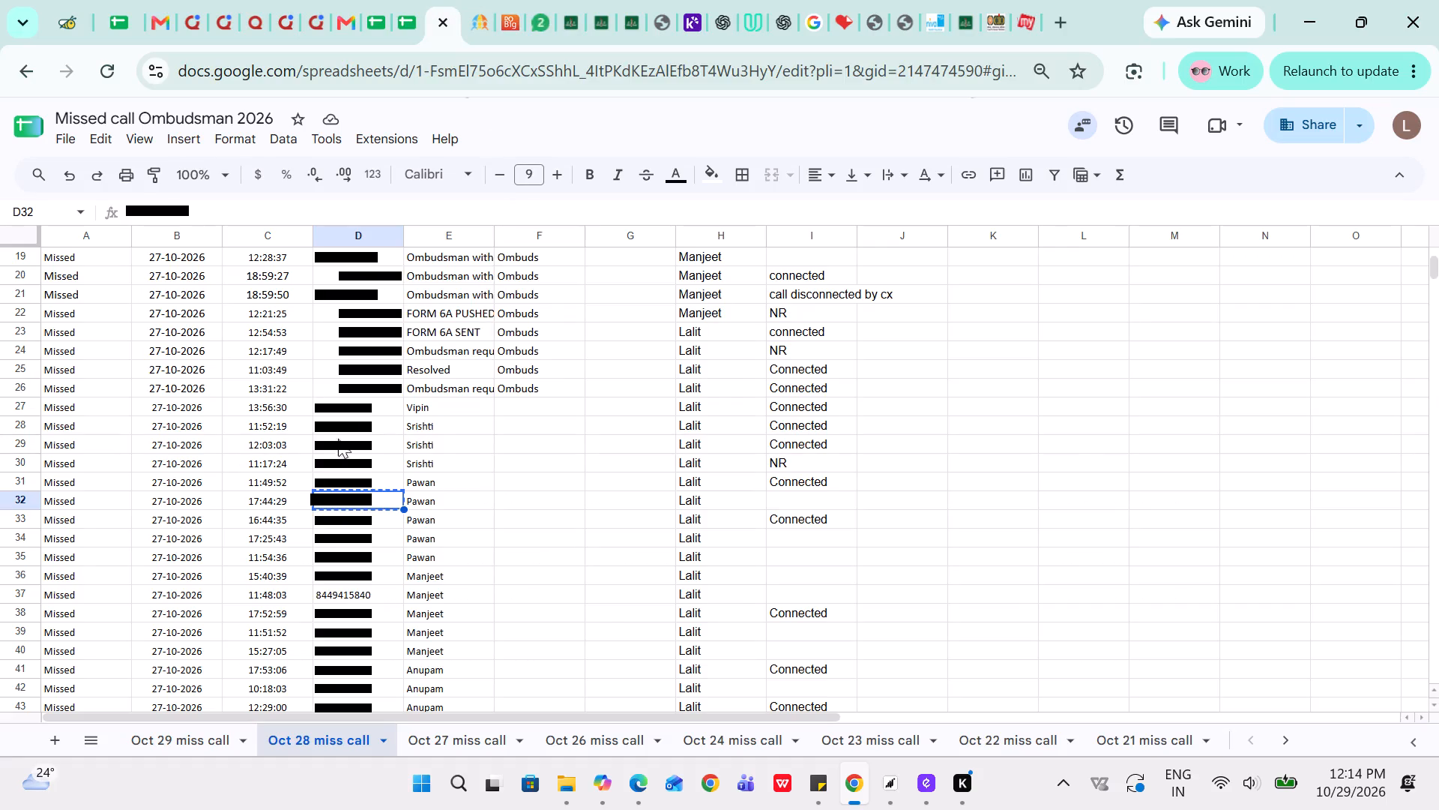
click(478, 0)
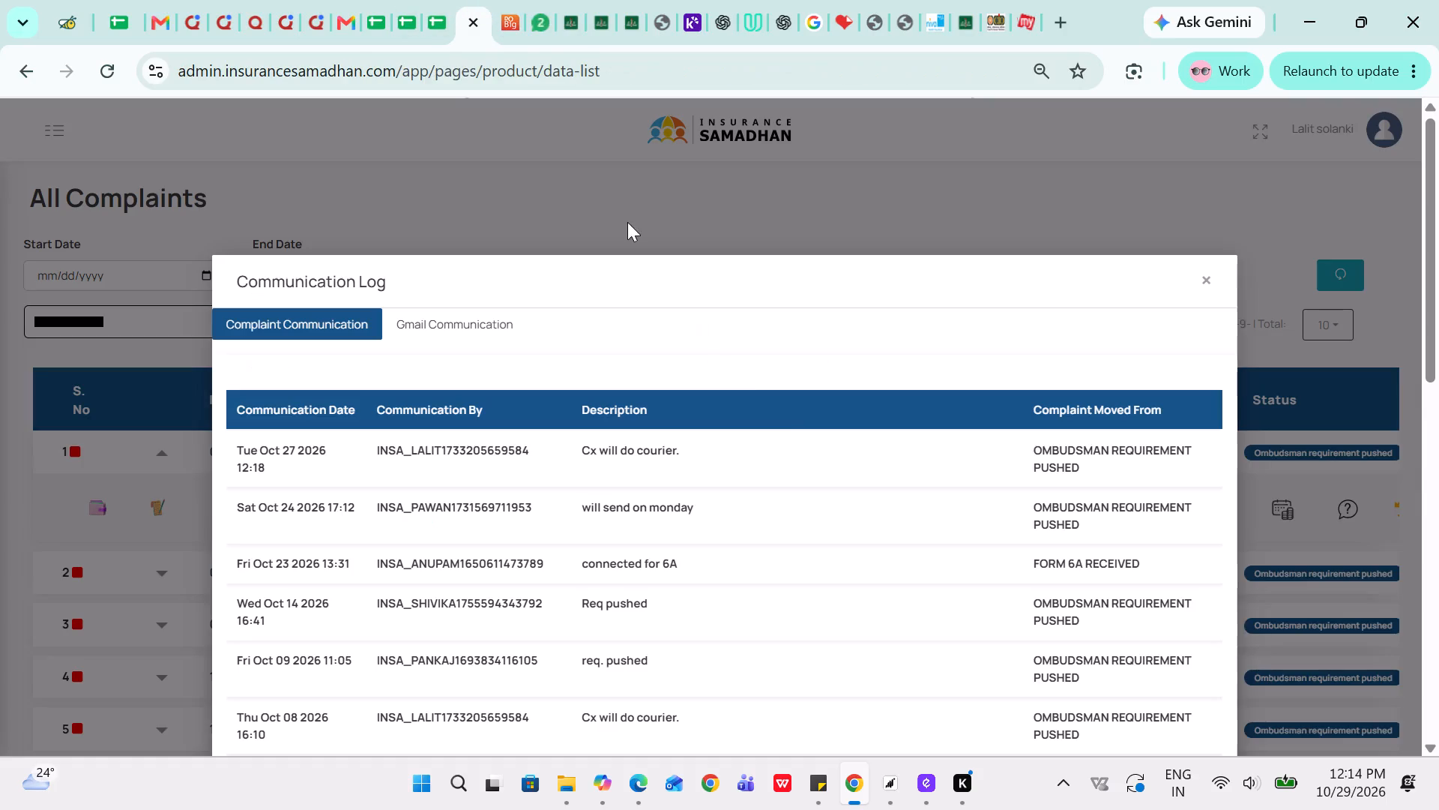